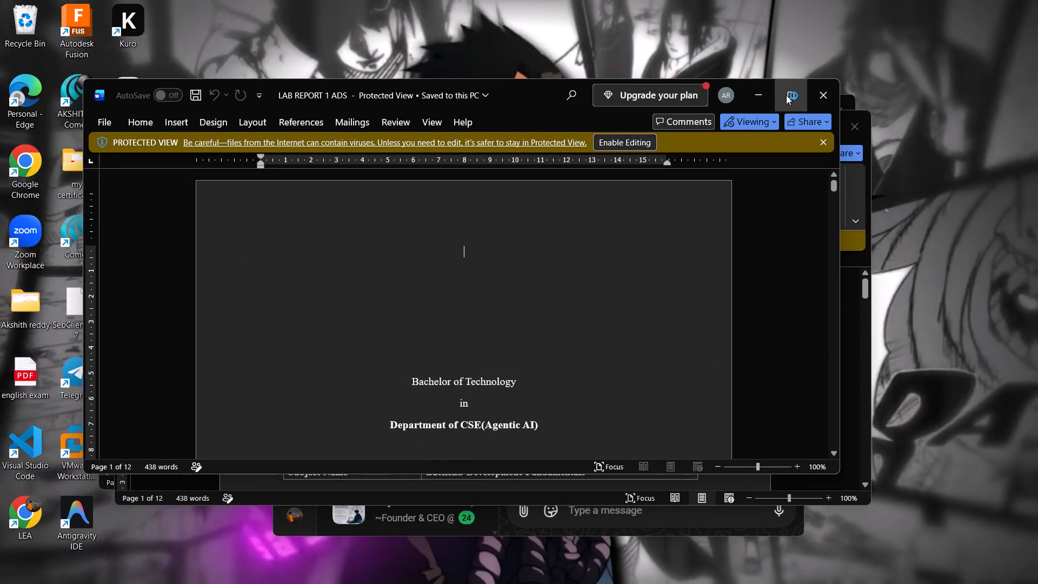
Maximize the LAB REPORT 1 ADS document window and review its cover page and certificate page.
left_click(786, 95)
scroll(666, 321, "down", 2)
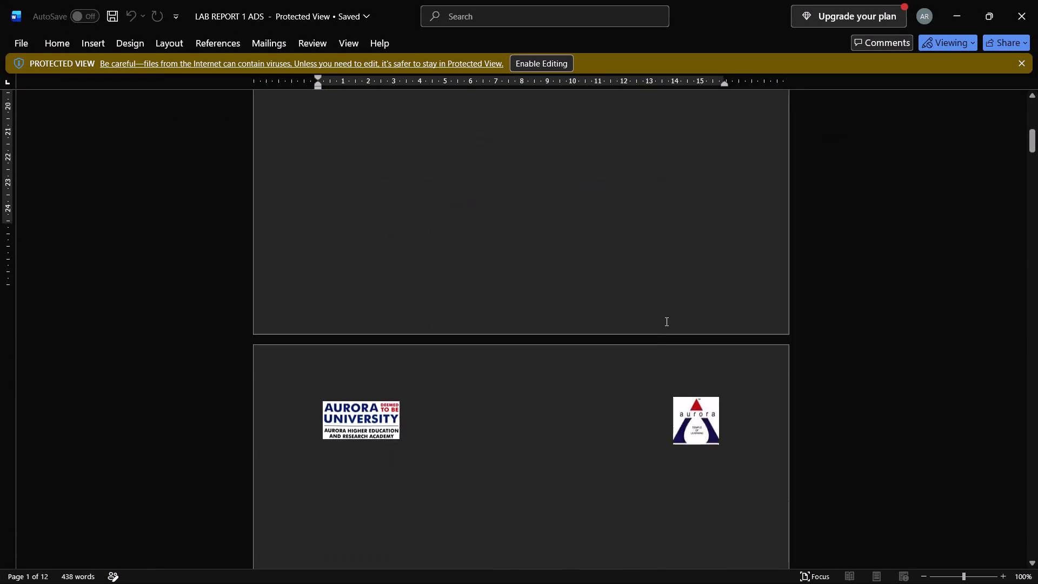
scroll(666, 321, "down", 1)
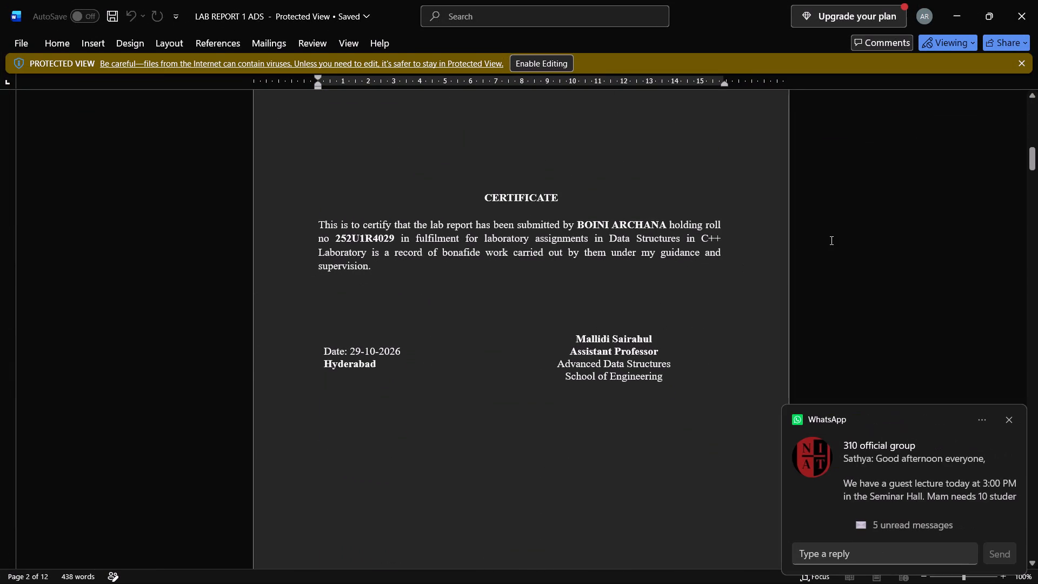
scroll(610, 324, "up", 8)
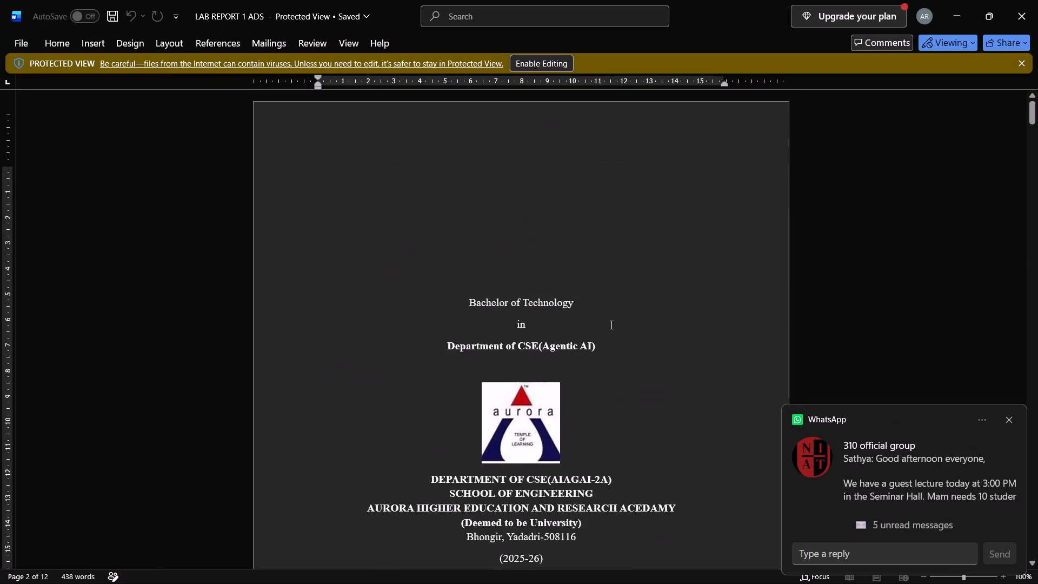
scroll(610, 324, "down", 5)
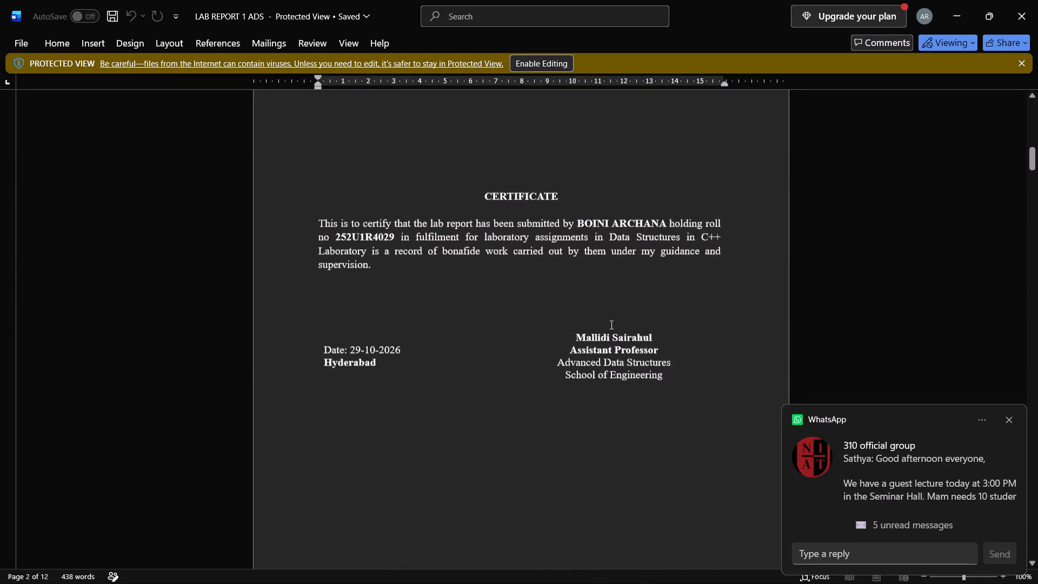
scroll(610, 324, "down", 2)
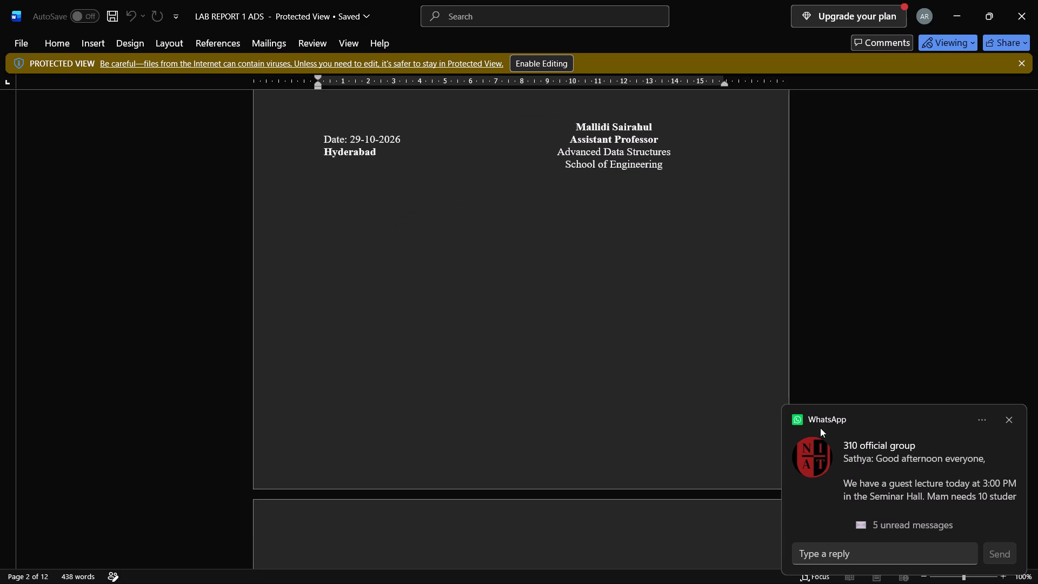
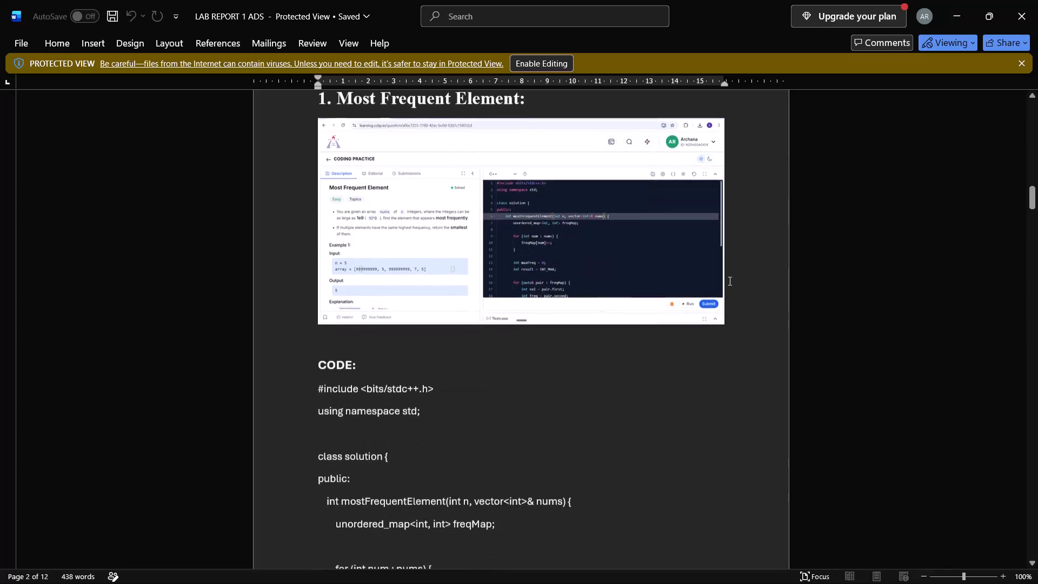
Review the Most Frequent Element problem in the lab report, including its screenshot, code and output.
scroll(729, 281, "up", 1)
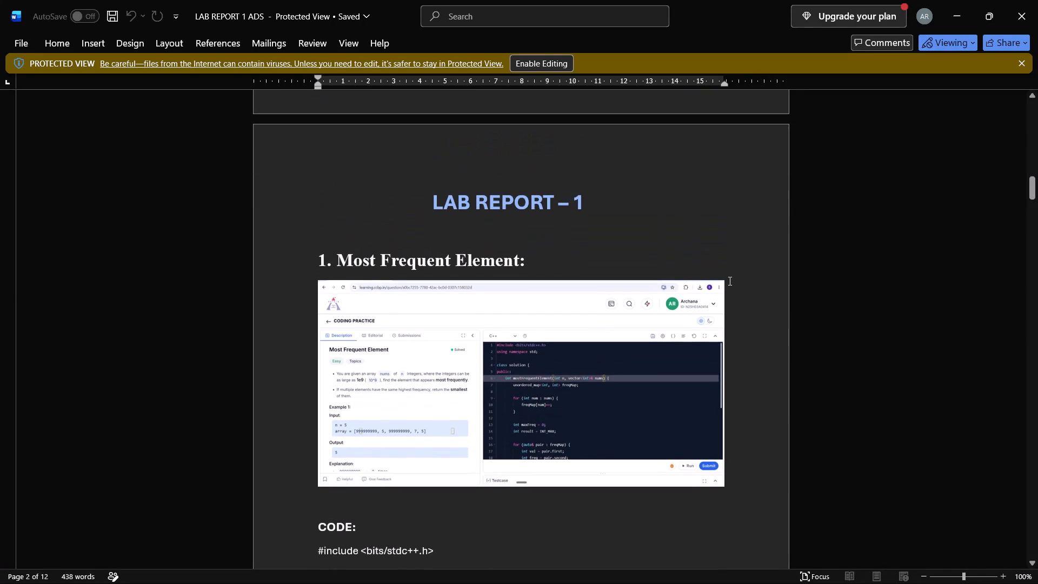
scroll(650, 372, "down", 1)
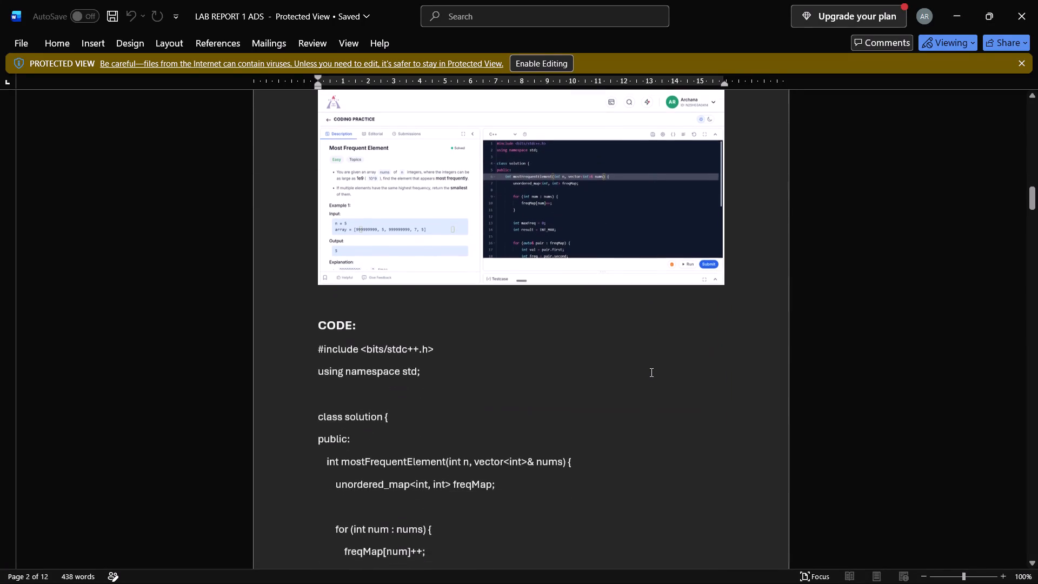
scroll(650, 372, "down", 7)
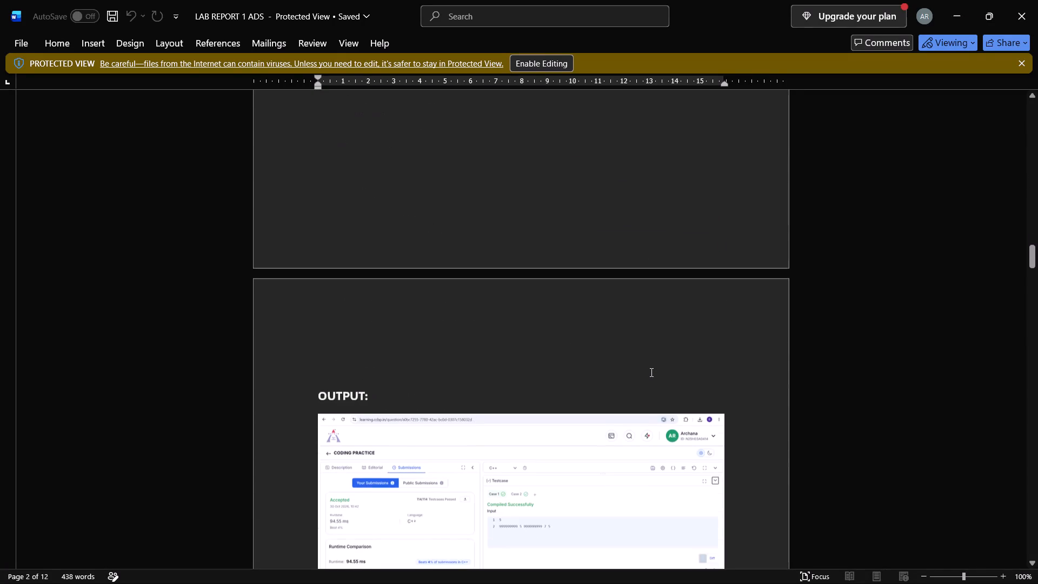
scroll(650, 372, "down", 1)
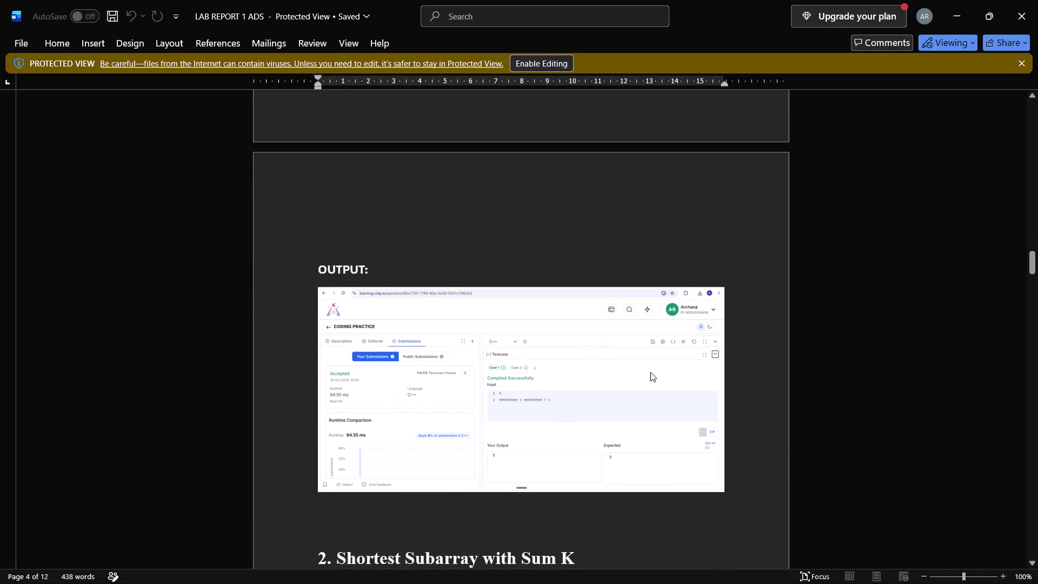
scroll(650, 372, "up", 5)
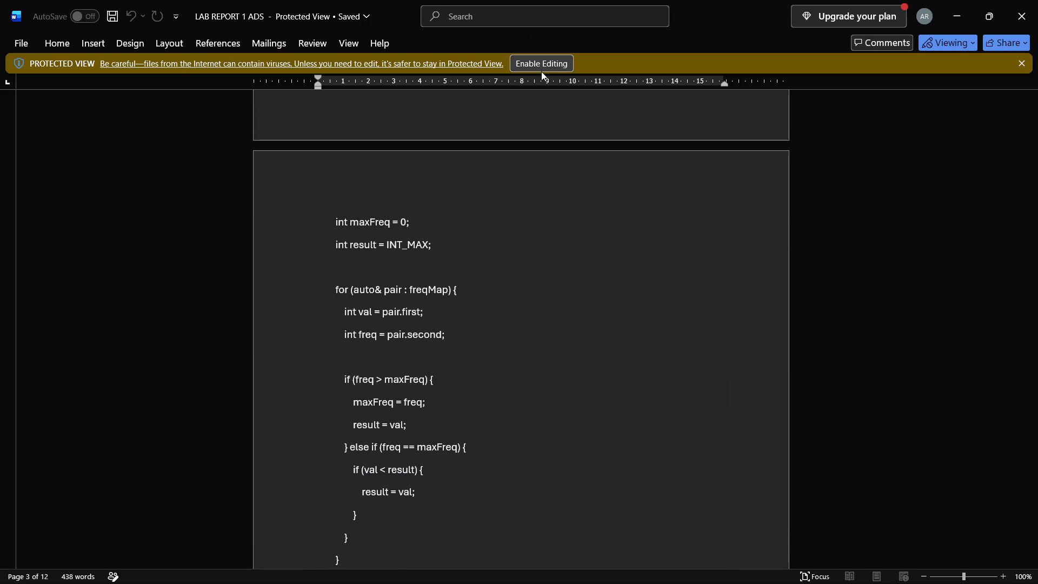
Enable editing for the protected LAB REPORT 1 ADS document.
left_click(546, 66)
scroll(599, 287, "down", 1)
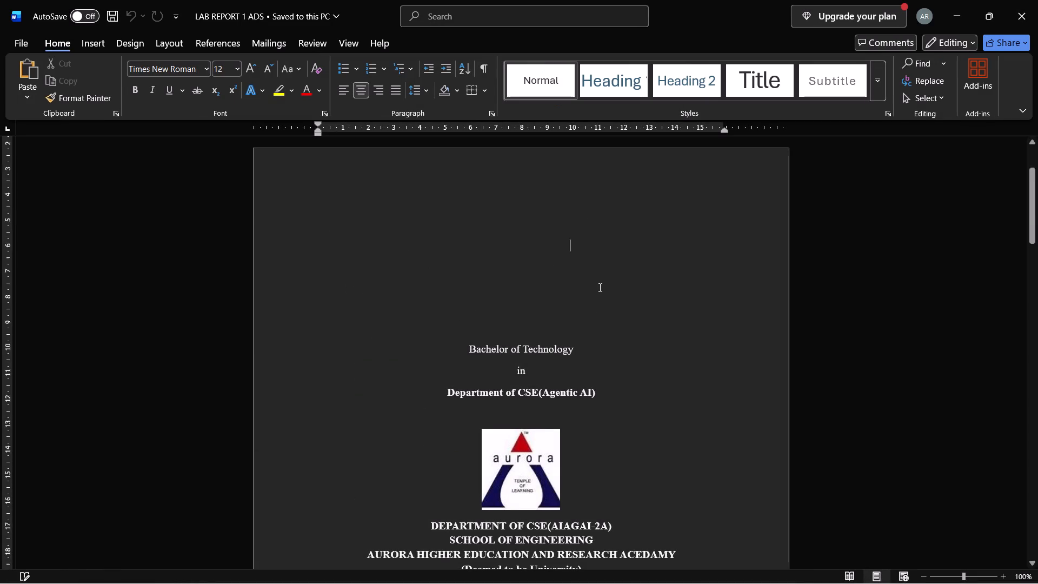
Replace the student name in the certificate paragraph with the pinned student name from the clipboard history, followed by a space.
scroll(599, 287, "down", 7)
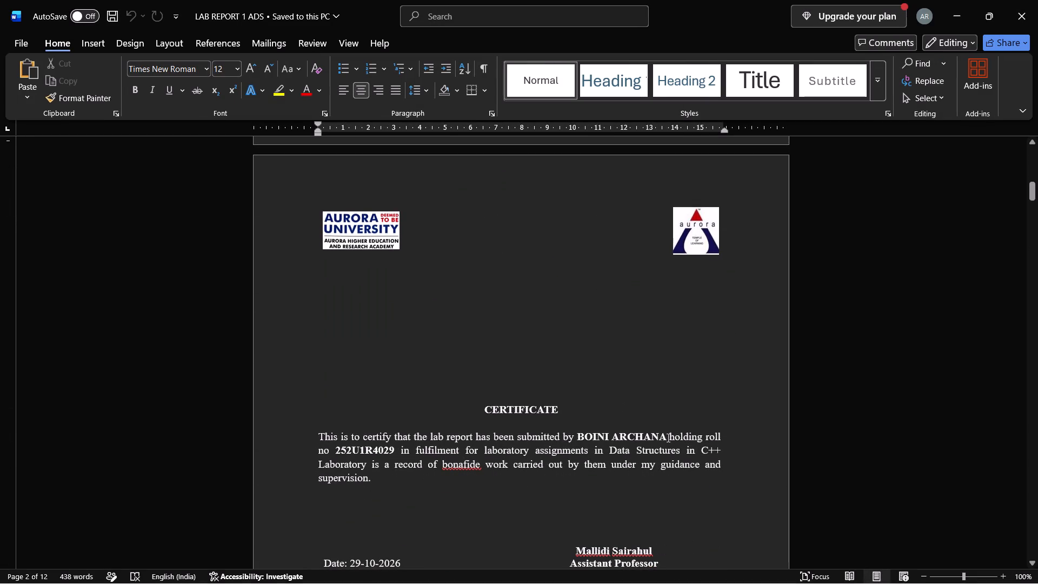
left_click_drag(667, 437, 586, 433)
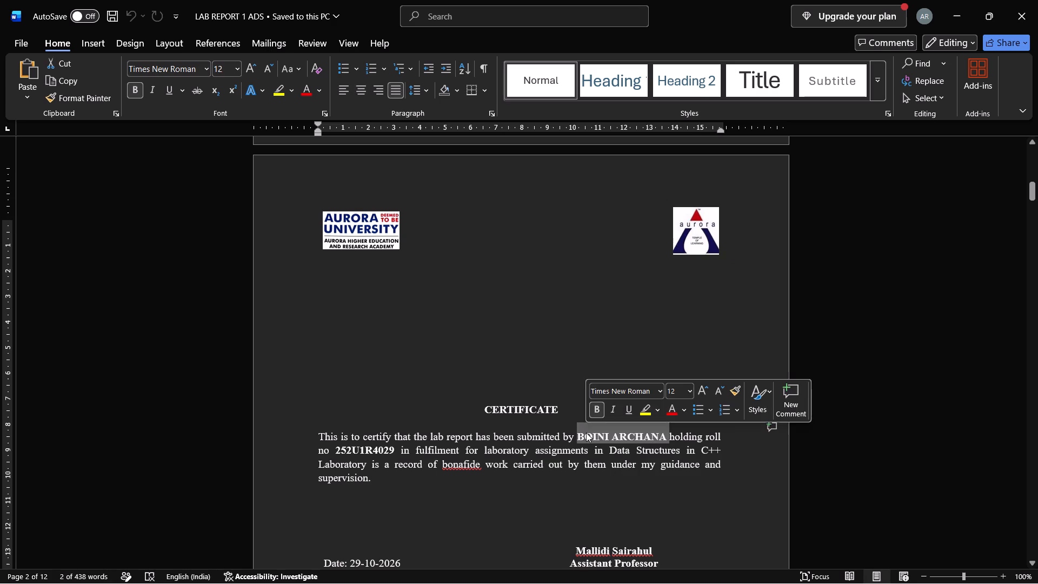
key("super+v")
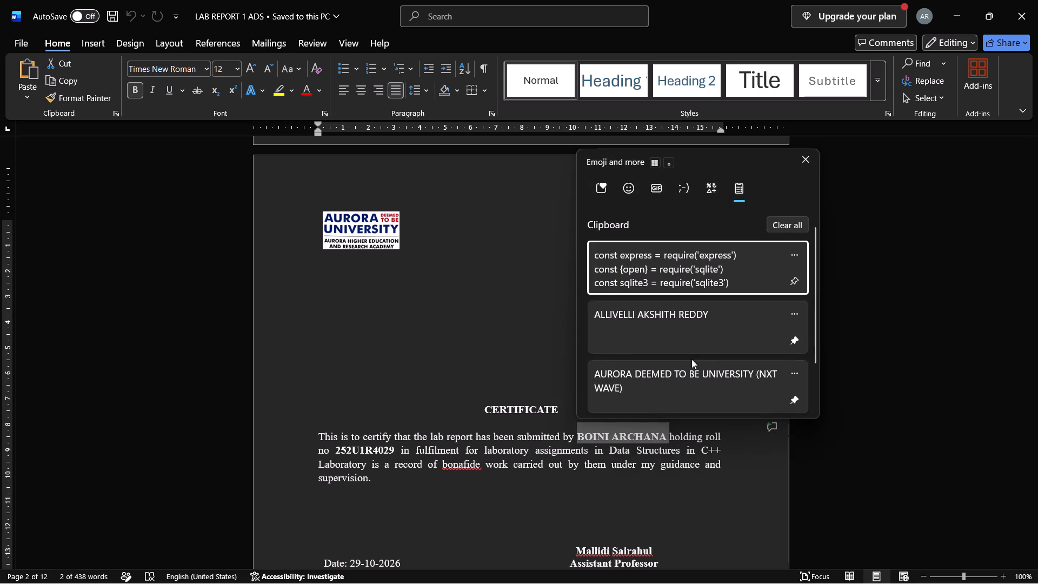
left_click(708, 339)
key("ctrl+v")
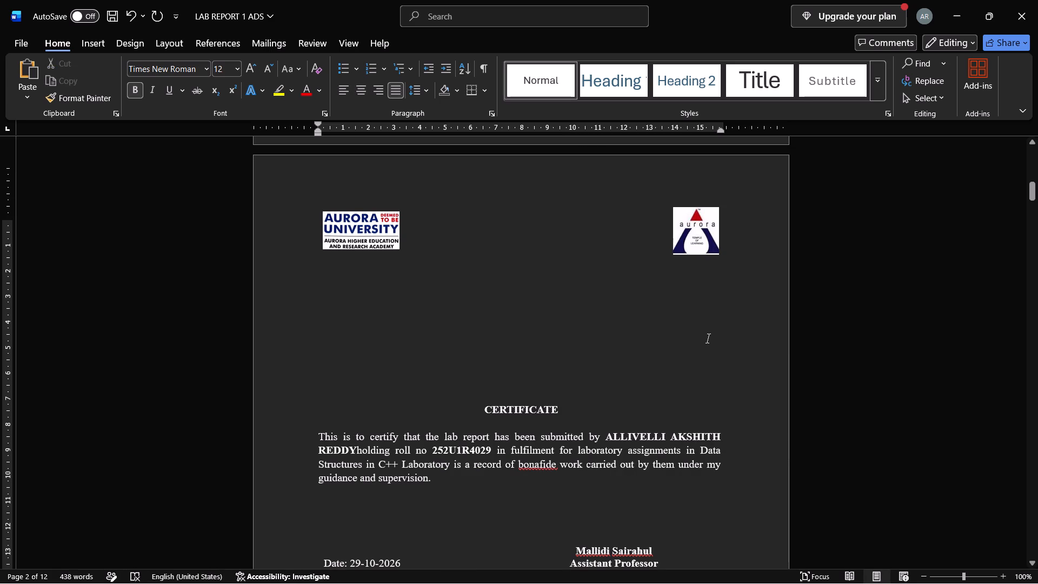
key("space")
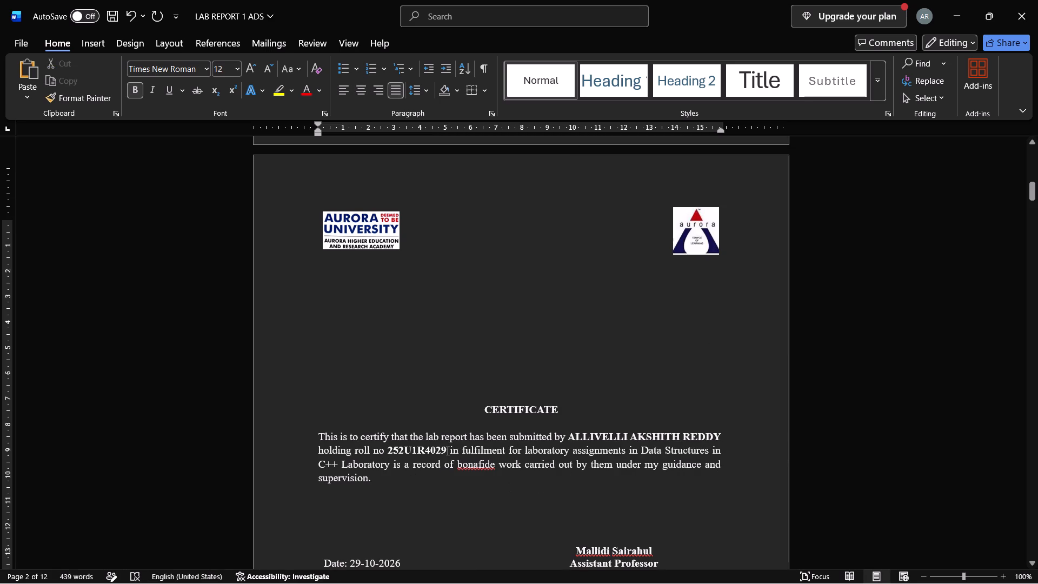
Change the last two digits of the student's roll number in the certificate paragraph to 03.
left_click(447, 450)
key("BackSpace")
key("BackSpace")
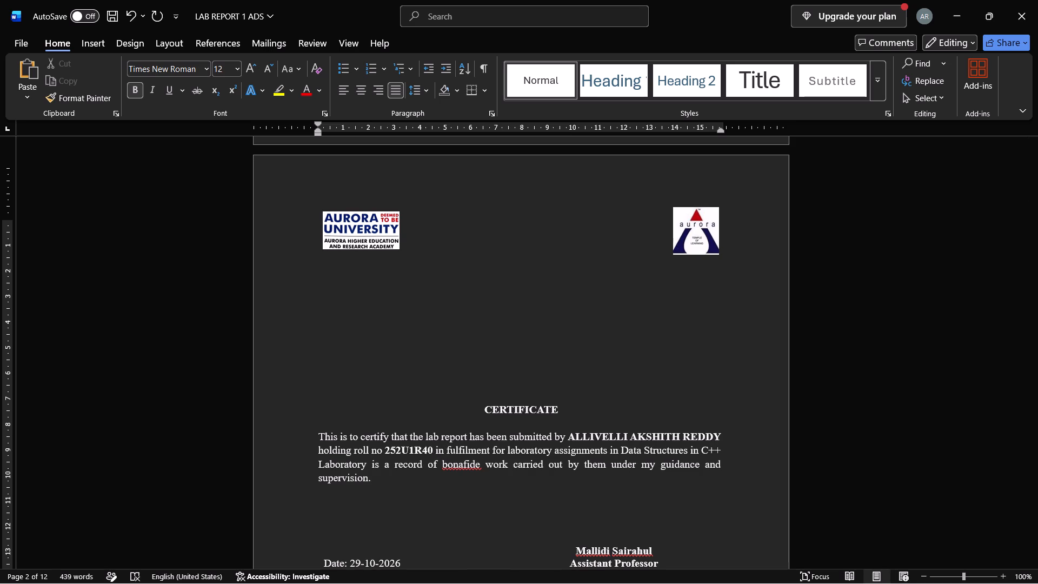
type("03")
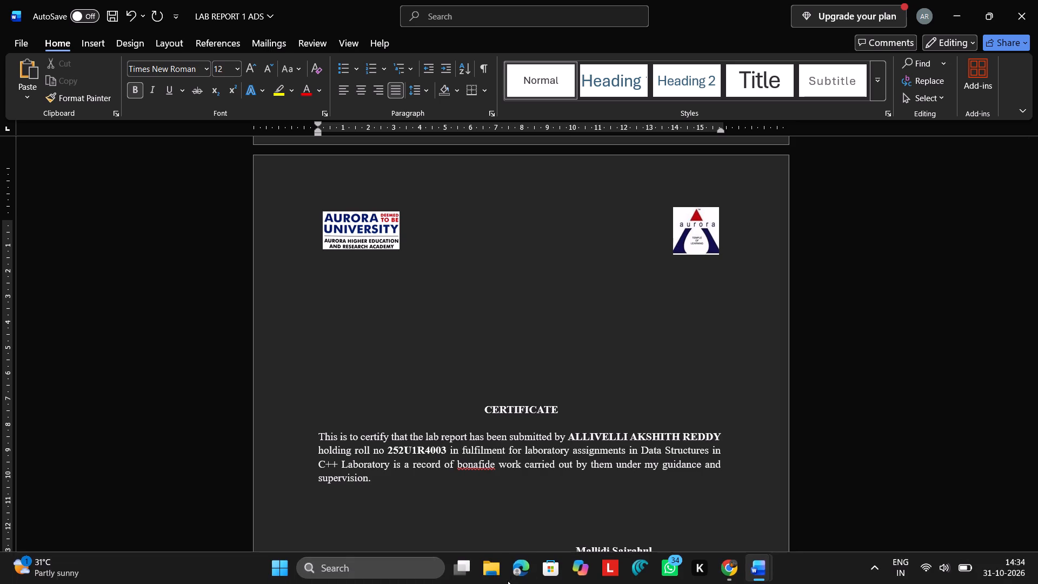
Change the day in the certificate's date to 31, giving 31-10-2026.
scroll(580, 486, "down", 1)
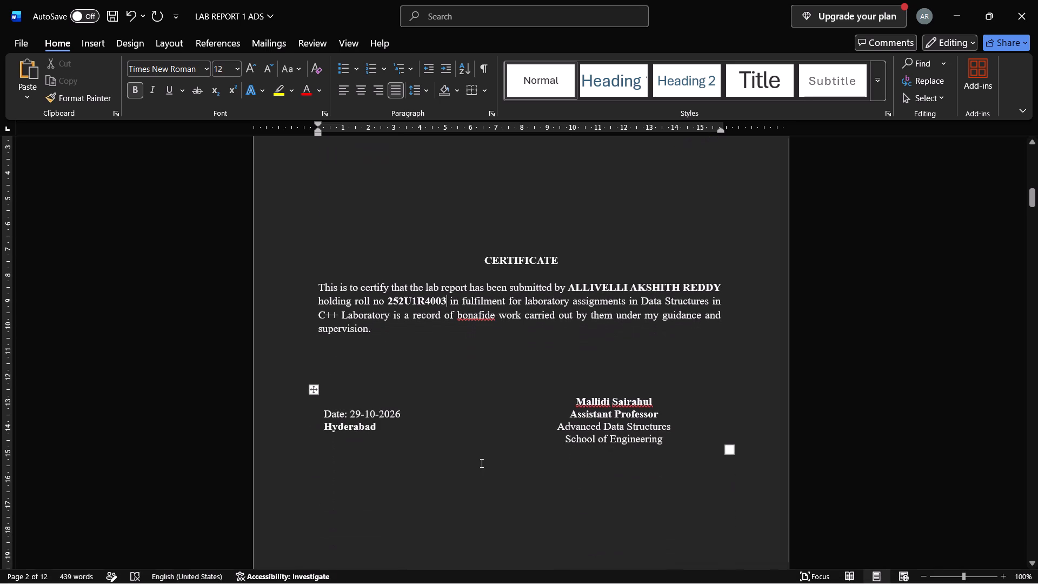
left_click_drag(360, 416, 350, 415)
type("31")
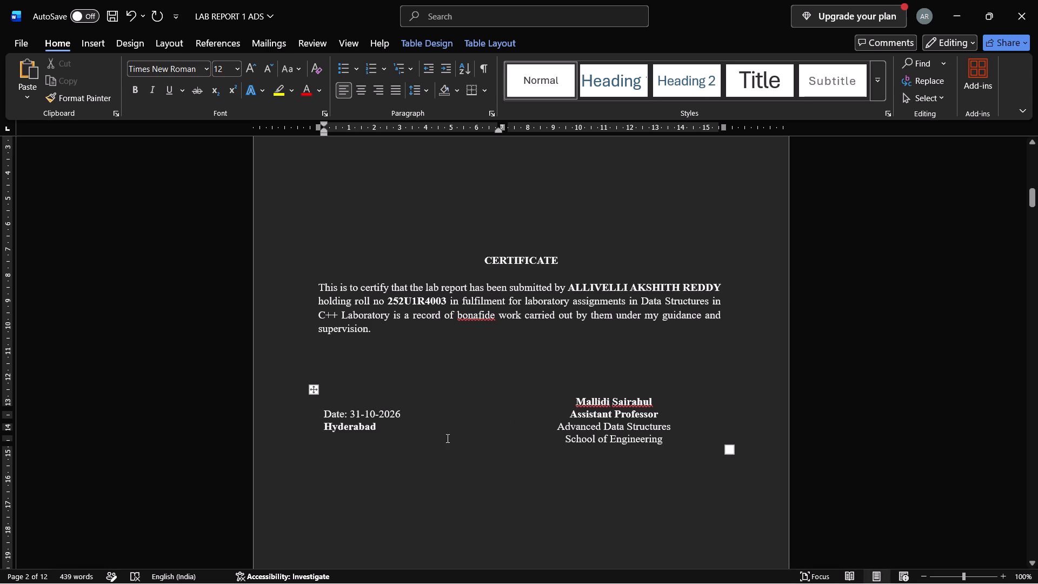
Select the coding practice screenshot under the heading "1. Most Frequent Element" on the LAB REPORT – 1 page.
scroll(551, 385, "down", 1)
scroll(551, 385, "up", 1)
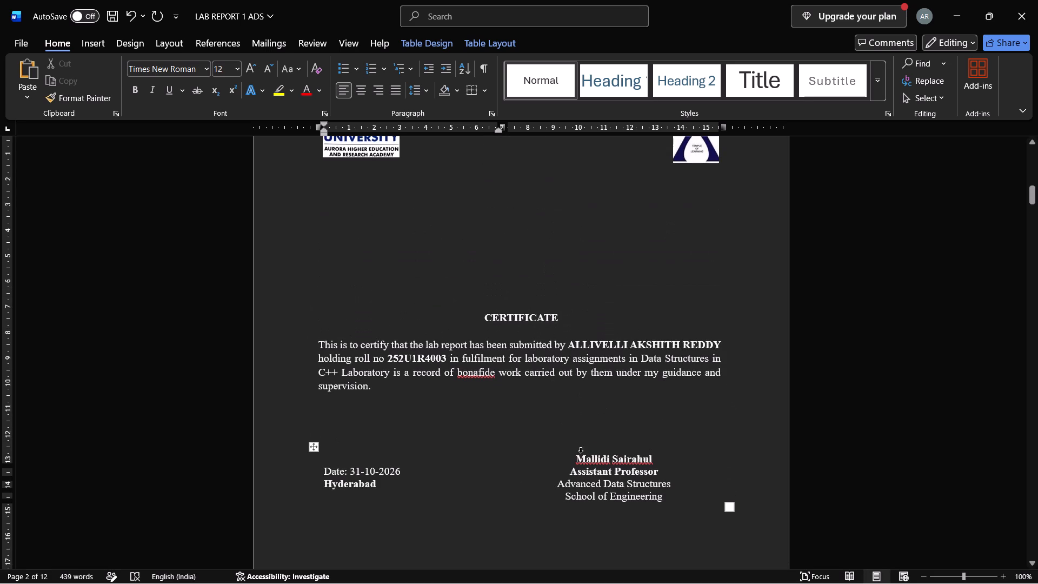
scroll(431, 485, "down", 2)
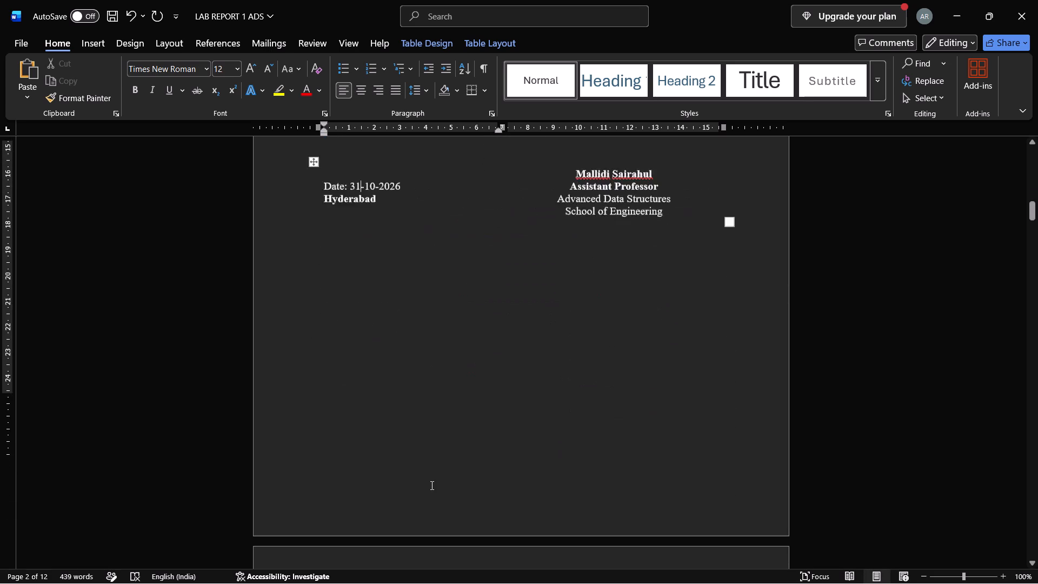
scroll(431, 485, "down", 2)
left_click(486, 433)
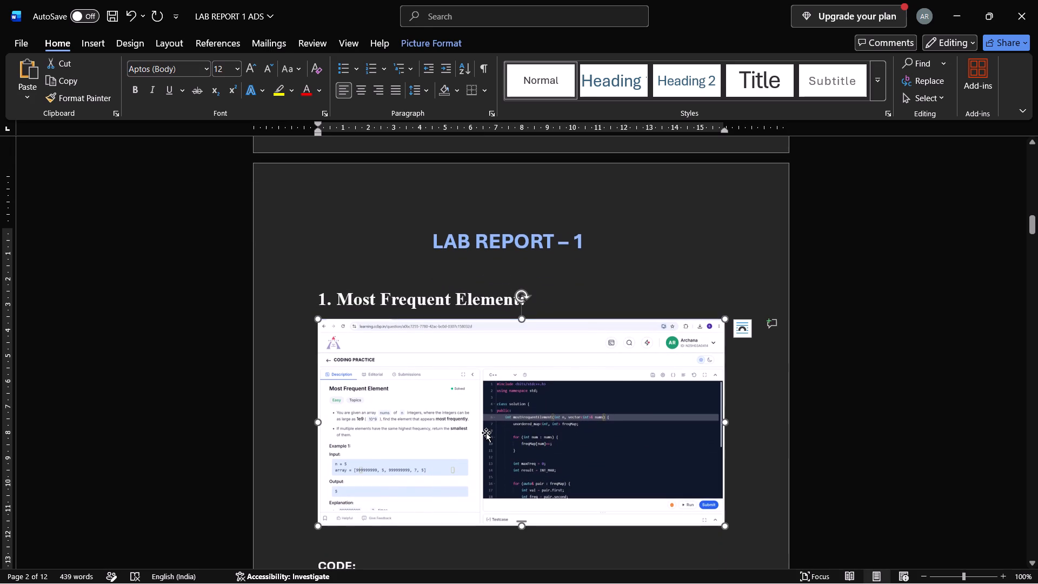
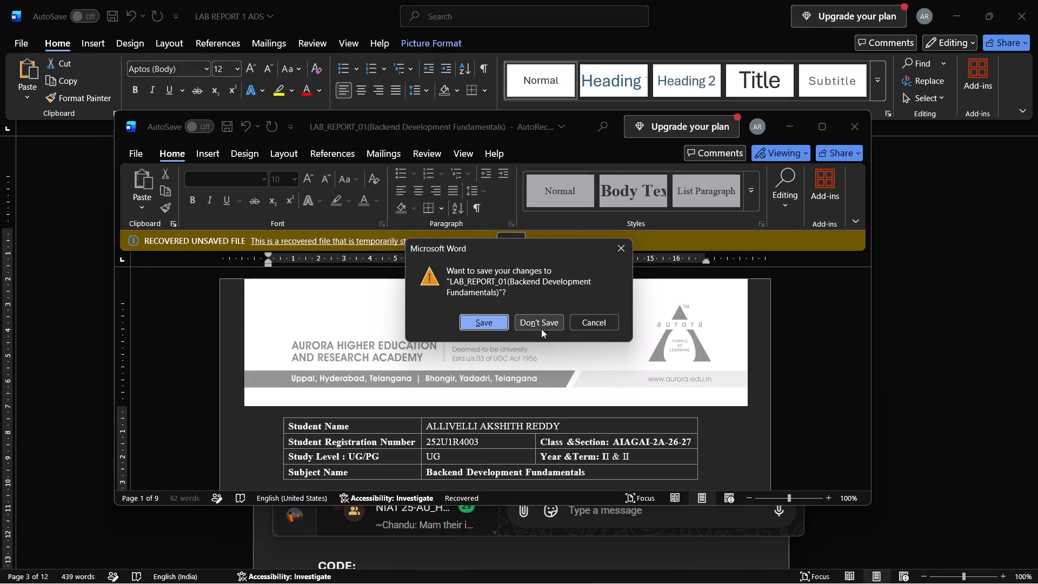
Cancel closing the recovered LAB_REPORT_01(Backend Development Fundamentals) document at the save prompt.
left_click(571, 321)
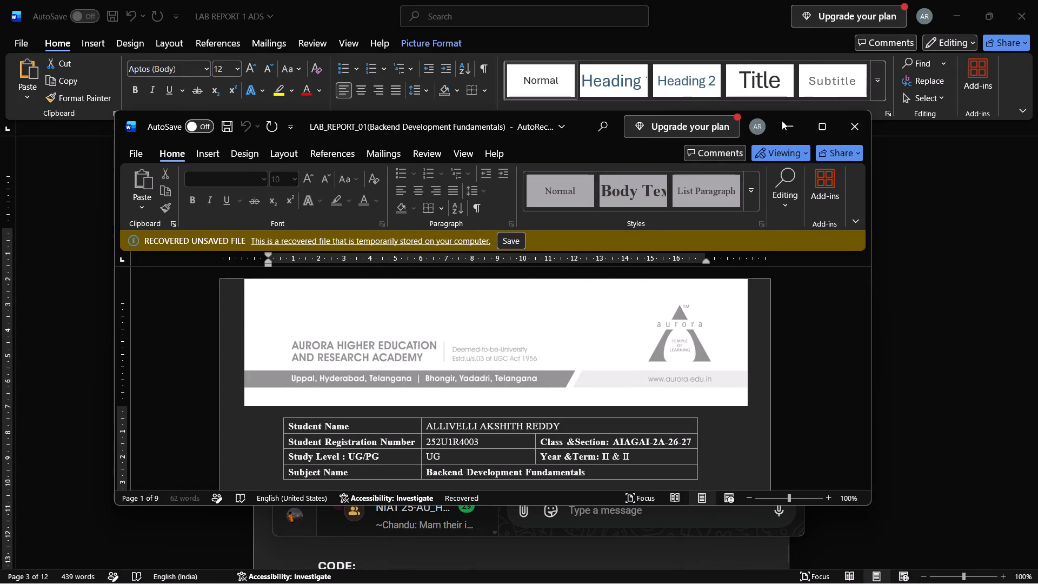
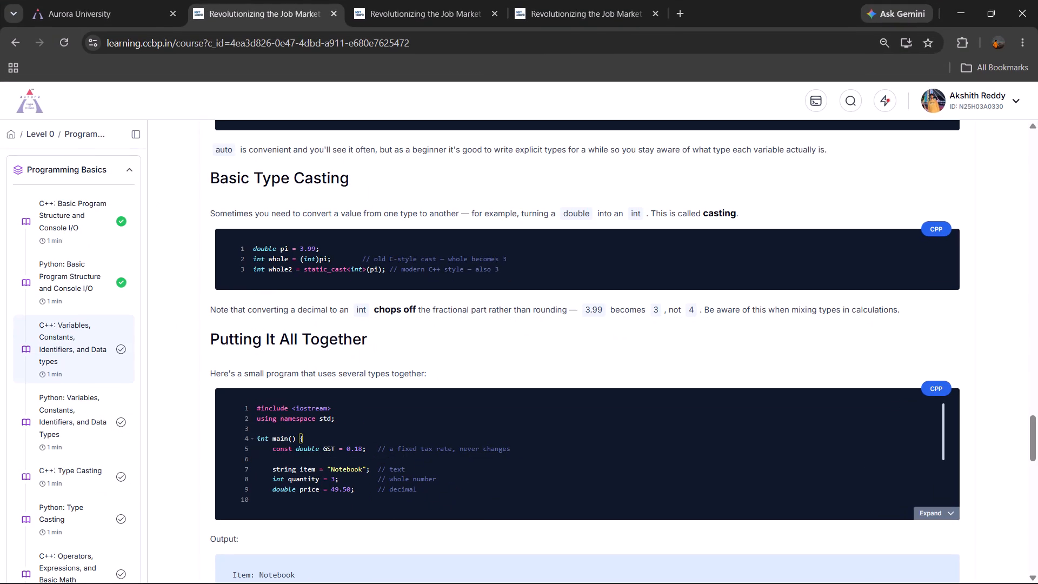
Switch to the browser and go to the learning portal's Curriculum page from the open lesson.
left_click(5, 142)
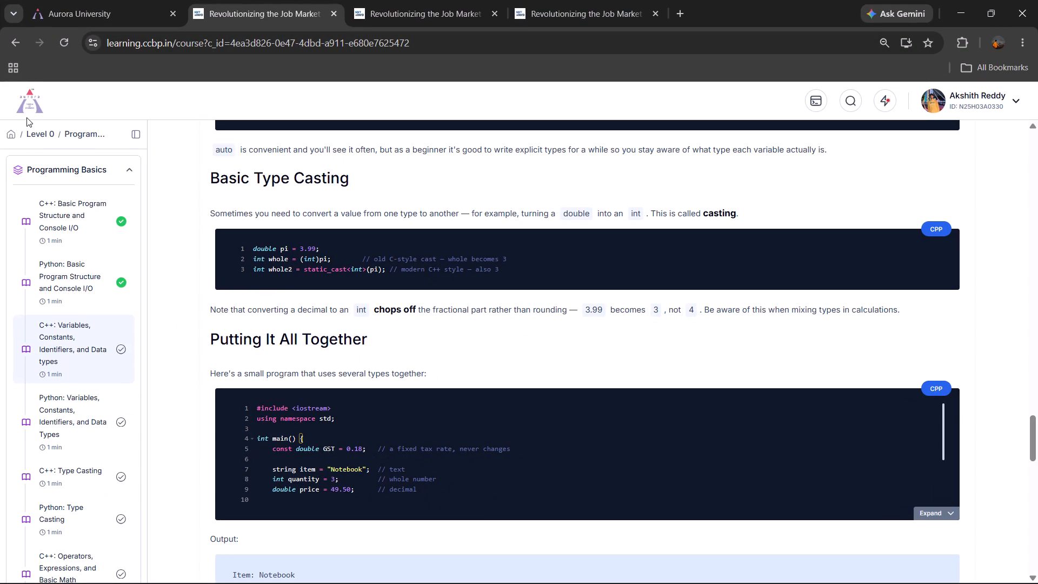
left_click(26, 117)
left_click(30, 108)
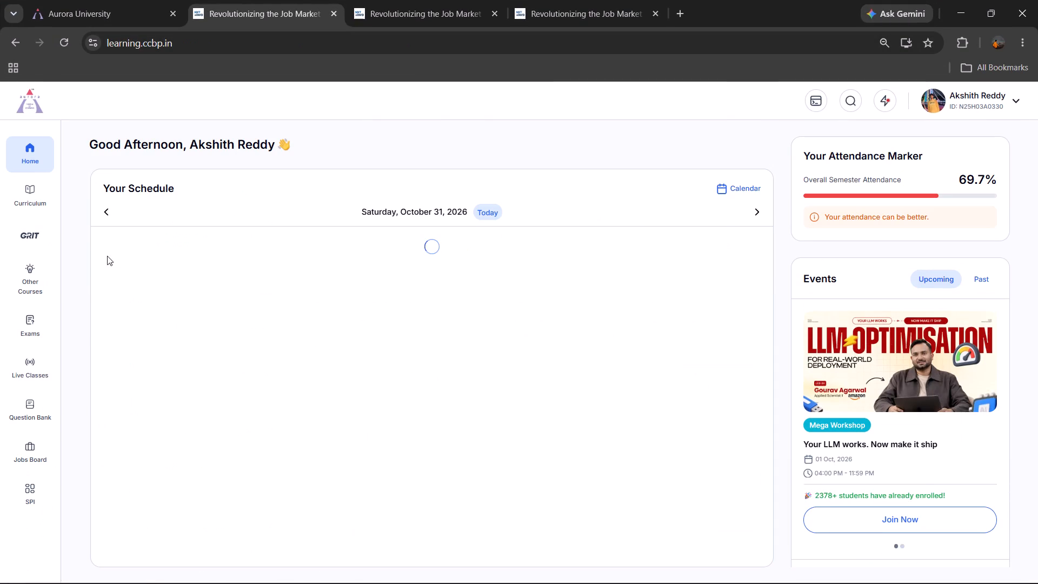
left_click(55, 189)
left_click(41, 189)
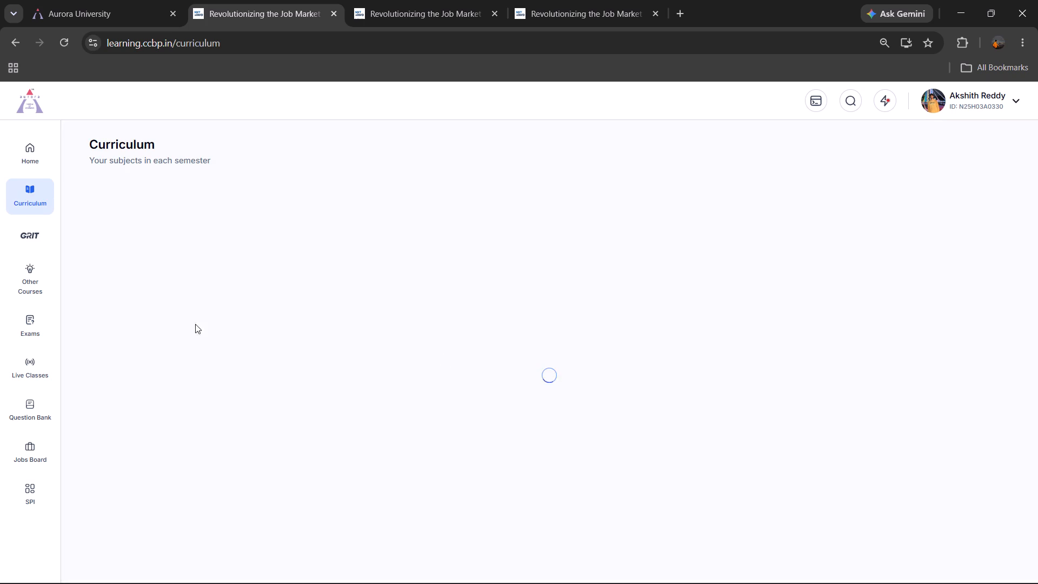
Open the Design and Analysis of Algorithms course under Advanced Data Structures in Year 2 - Term 2.
left_click(292, 391)
scroll(410, 446, "down", 1)
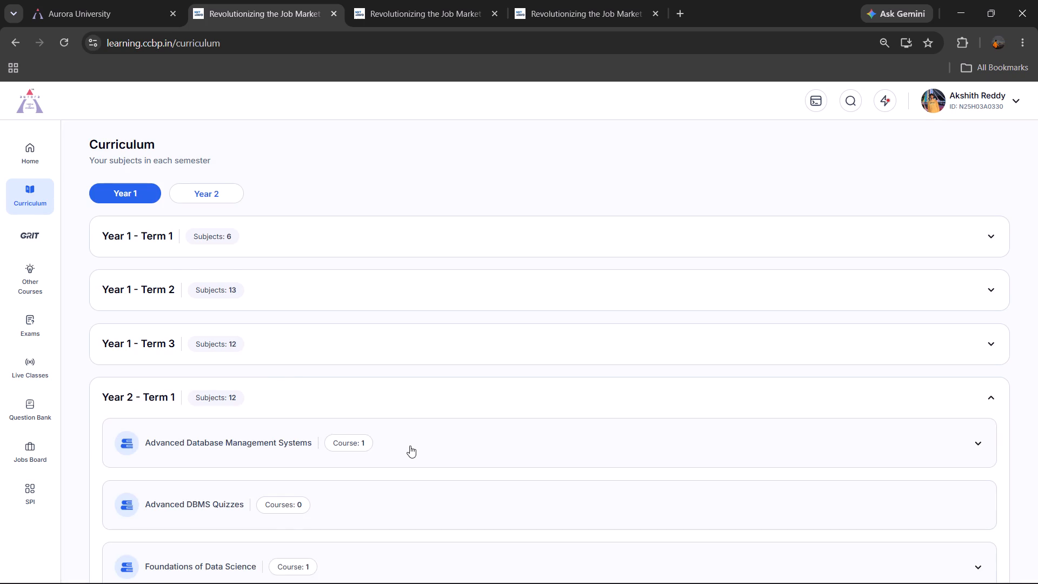
scroll(410, 446, "down", 5)
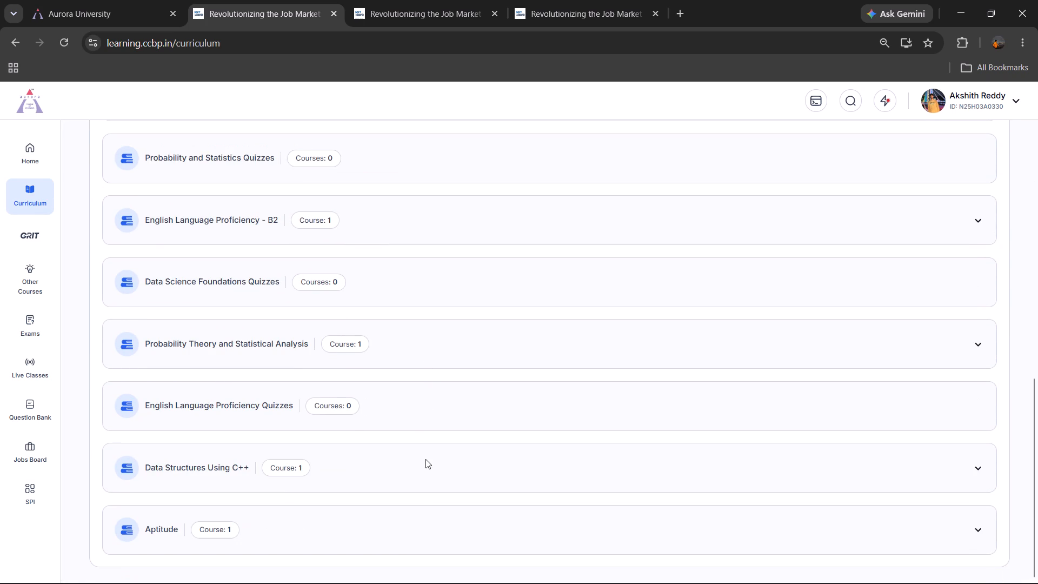
scroll(336, 445, "up", 3)
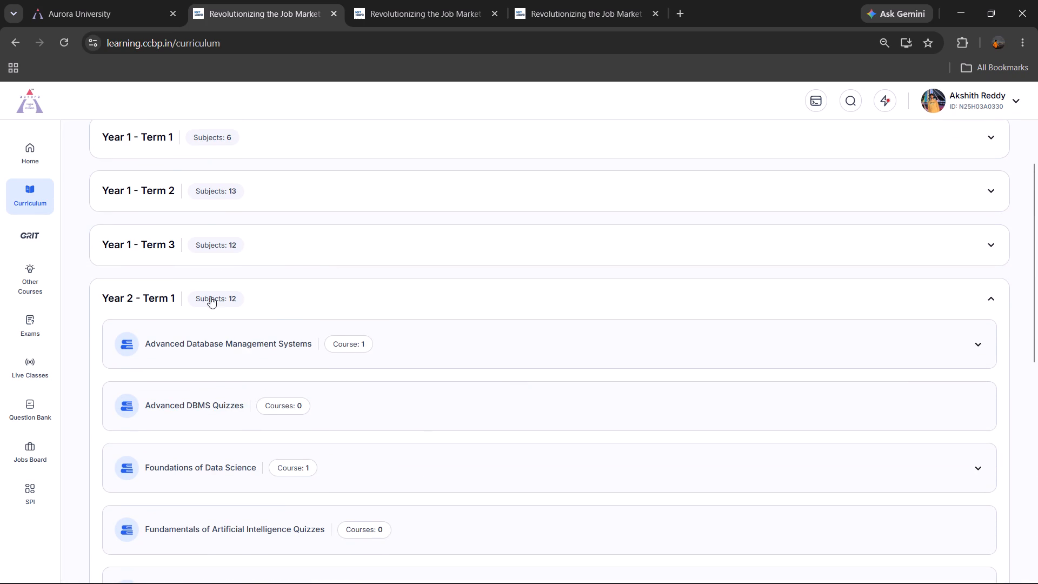
scroll(169, 282, "up", 5)
left_click(214, 186)
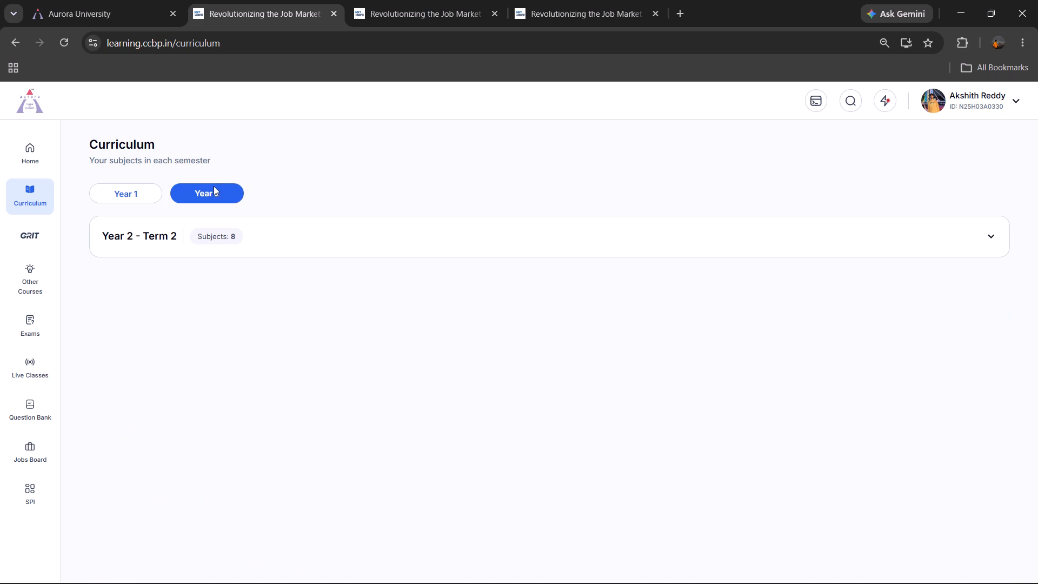
left_click(268, 229)
scroll(257, 318, "down", 1)
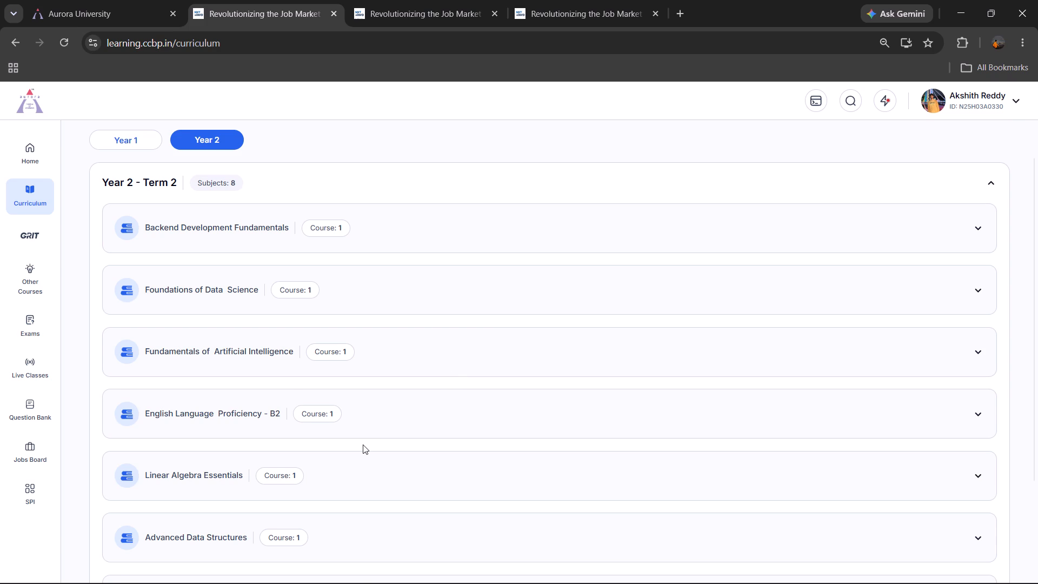
scroll(363, 444, "down", 2)
left_click(361, 475)
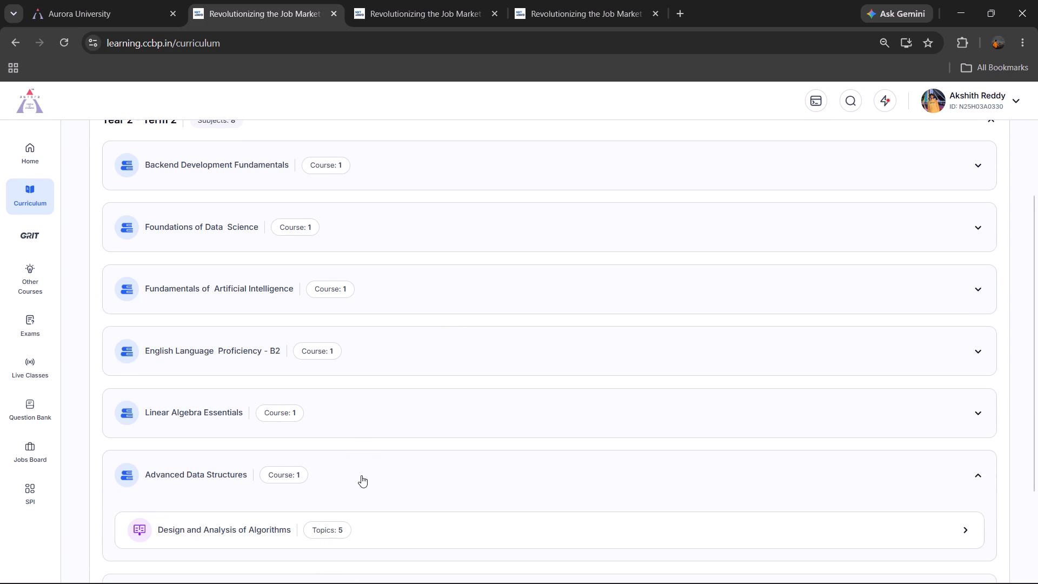
left_click(389, 526)
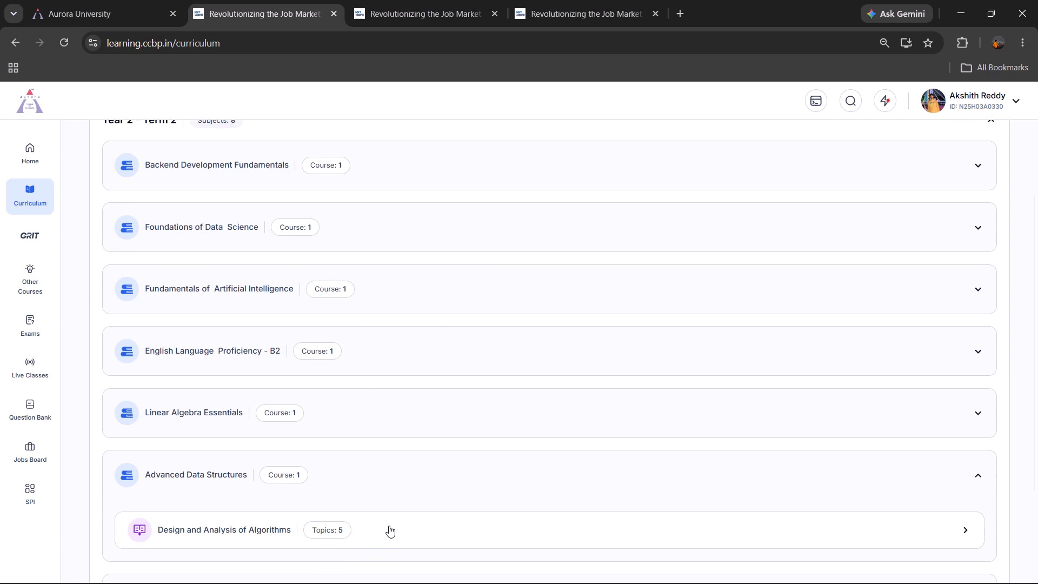
scroll(564, 308, "down", 1)
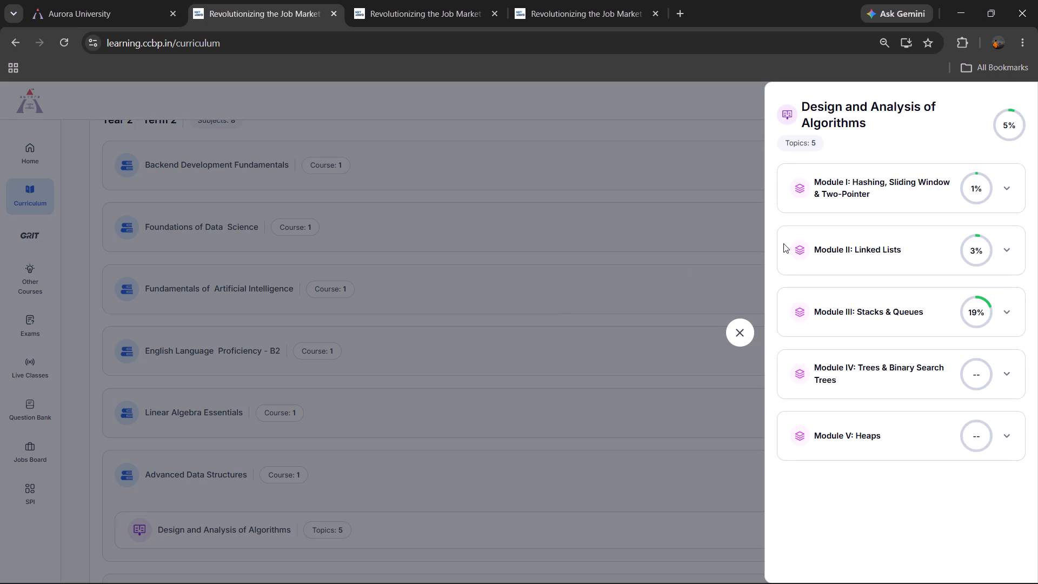
Open the Most Frequent Element problem from the first Coding Practice in Module I: Hashing, Sliding Window & Two-Pointer.
left_click(913, 168)
left_click(939, 186)
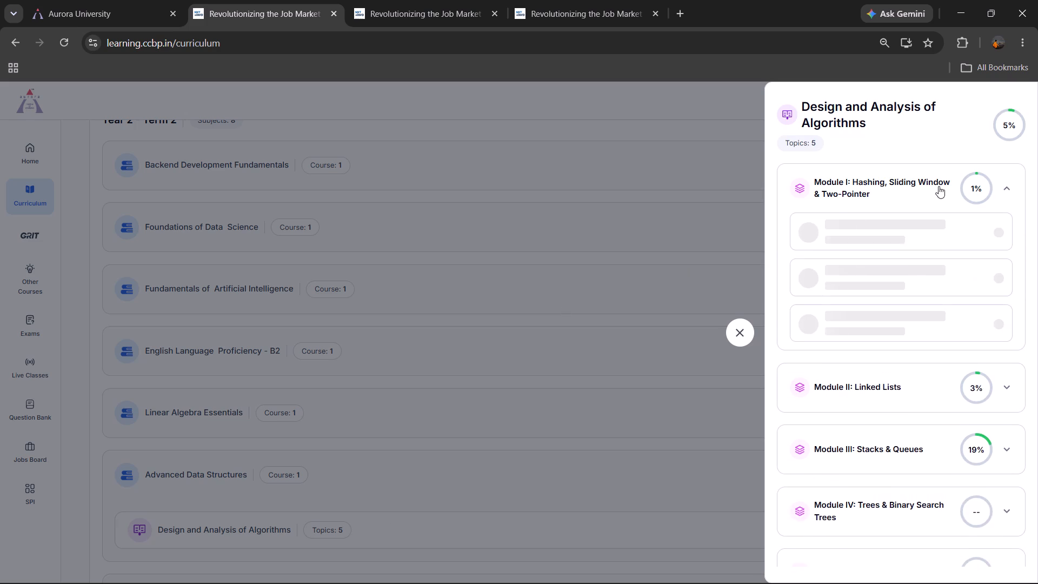
scroll(851, 389, "down", 1)
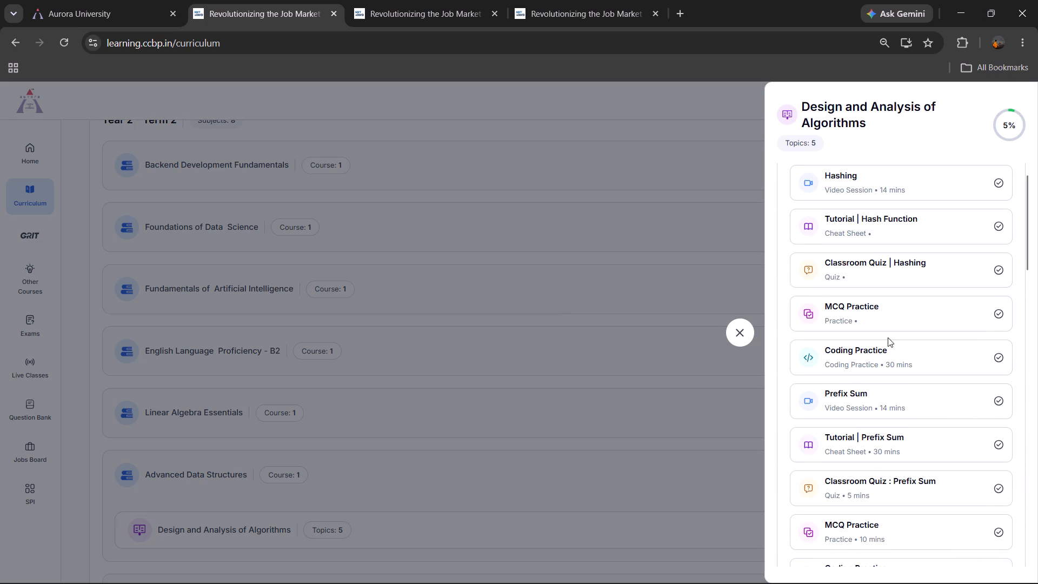
left_click(888, 337)
left_click(882, 348)
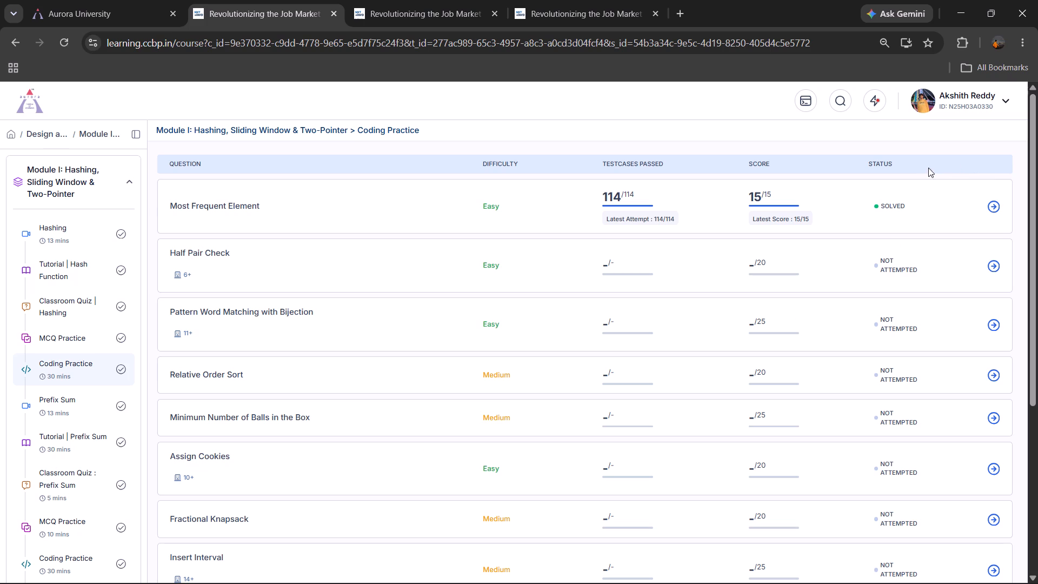
left_click(991, 198)
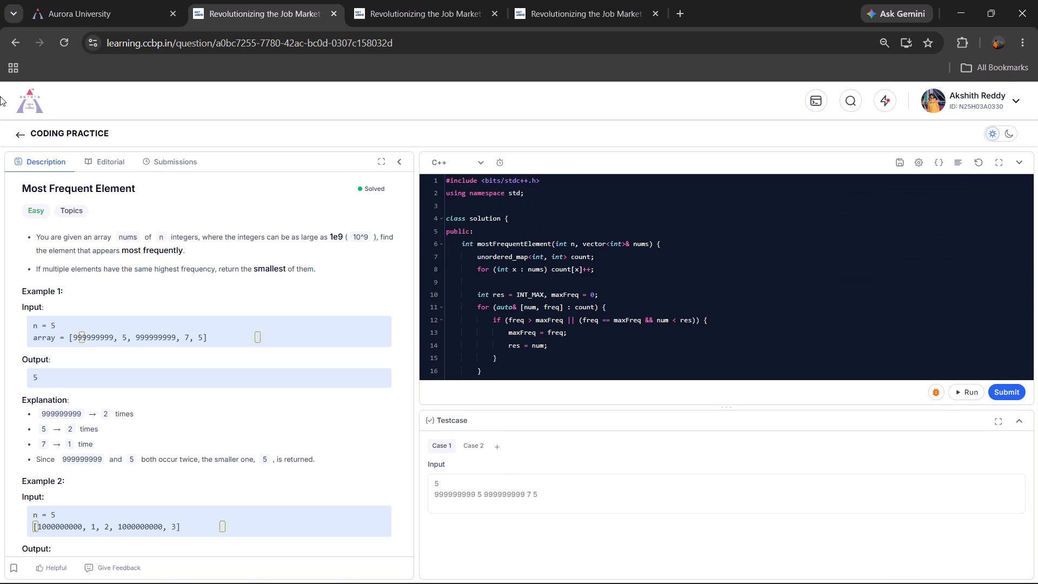
Capture a screenshot of the whole Most Frequent Element problem page, leaving out the browser's tab, address and bookmark bars.
key("shift+super+s")
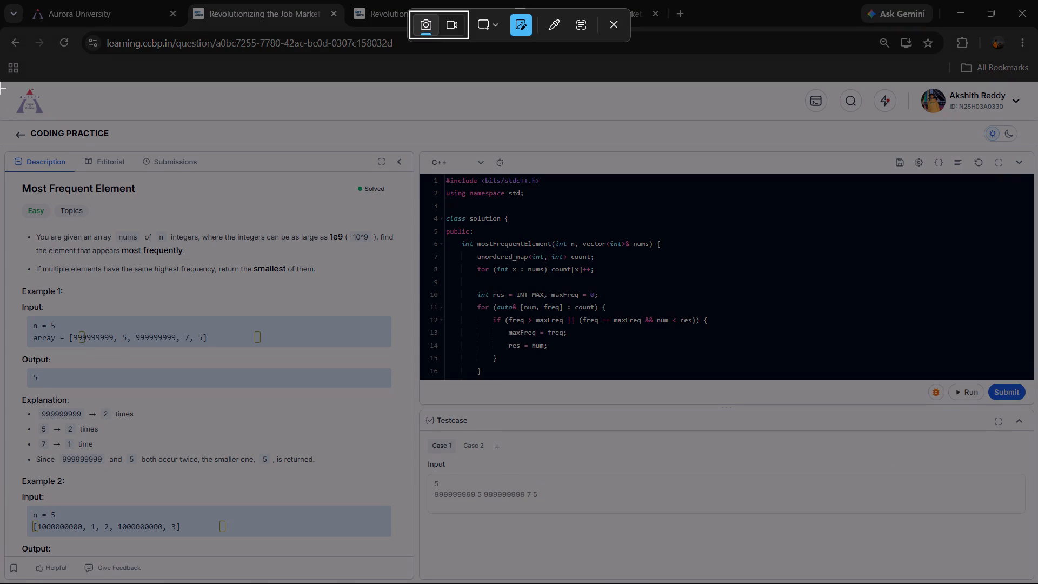
left_click_drag(0, 78, 1037, 583)
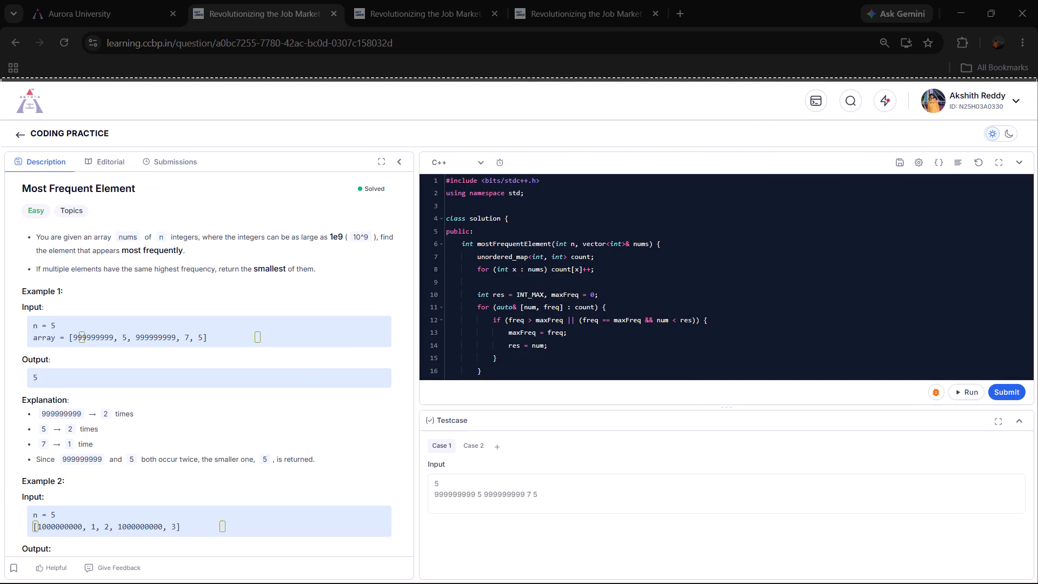
left_click_drag(1037, 583, 1034, 583)
In the LAB REPORT 1 ADS Word document, replace the picture under "1. Most Frequent Element:" with the captured screenshot.
left_click(374, 36)
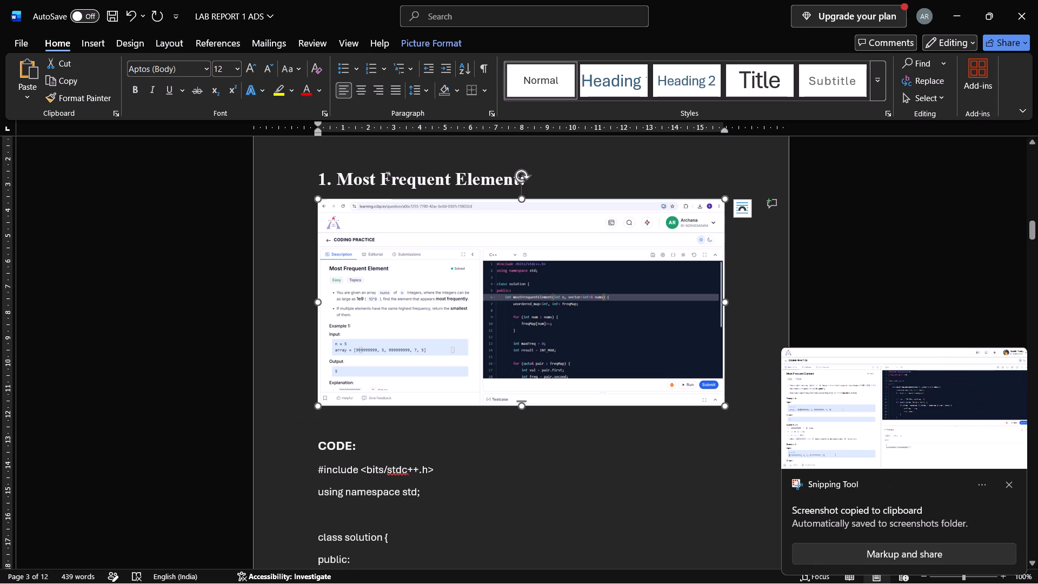
left_click(508, 342)
key("BackSpace")
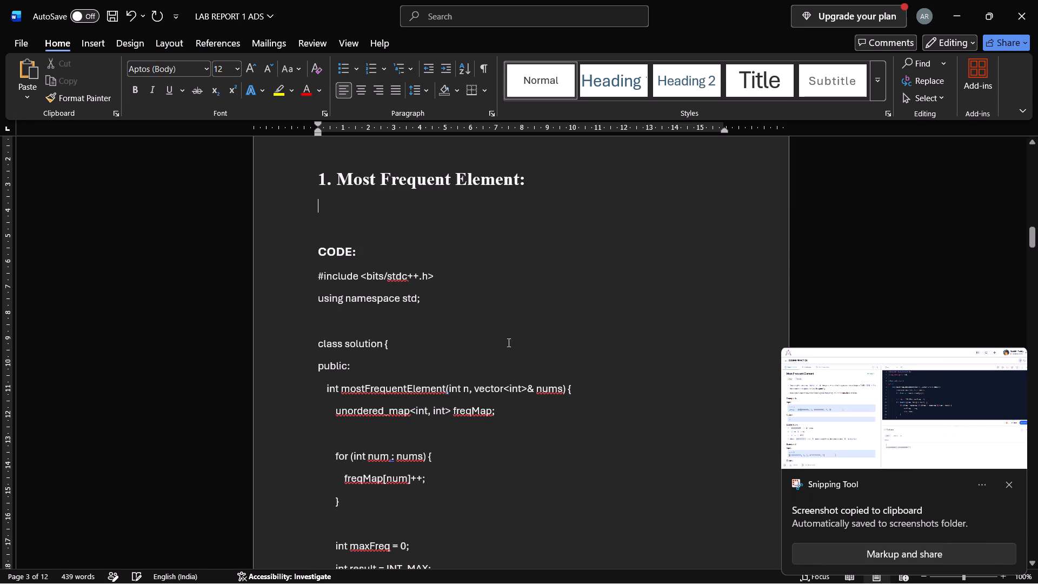
key("ctrl+v")
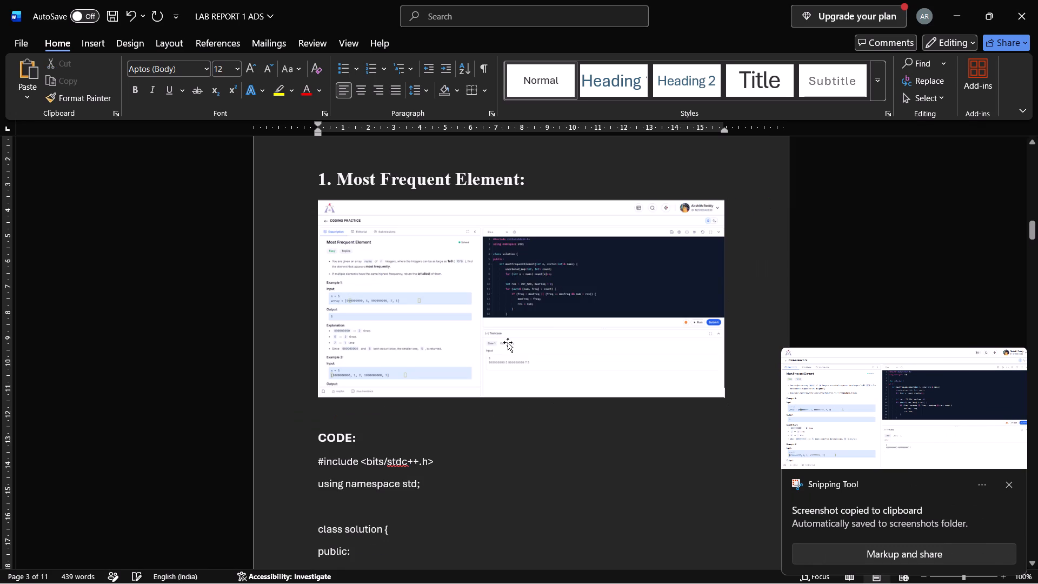
Review the report's cover page, certificate, and the Most Frequent Element screenshot, code and output sections.
scroll(508, 342, "down", 1)
scroll(508, 342, "up", 1, "ctrl")
scroll(508, 342, "up", 2)
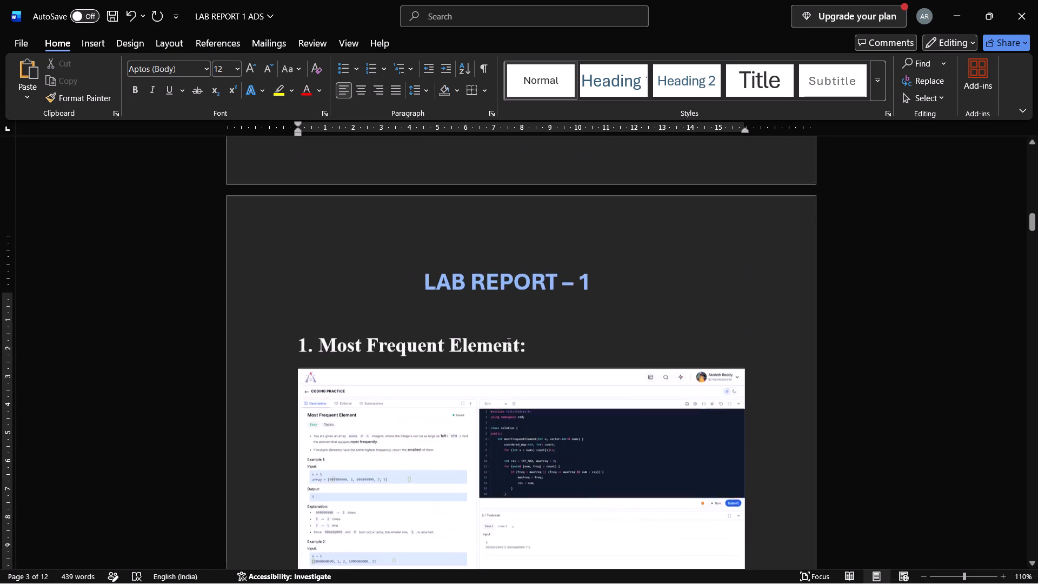
scroll(508, 342, "up", 6)
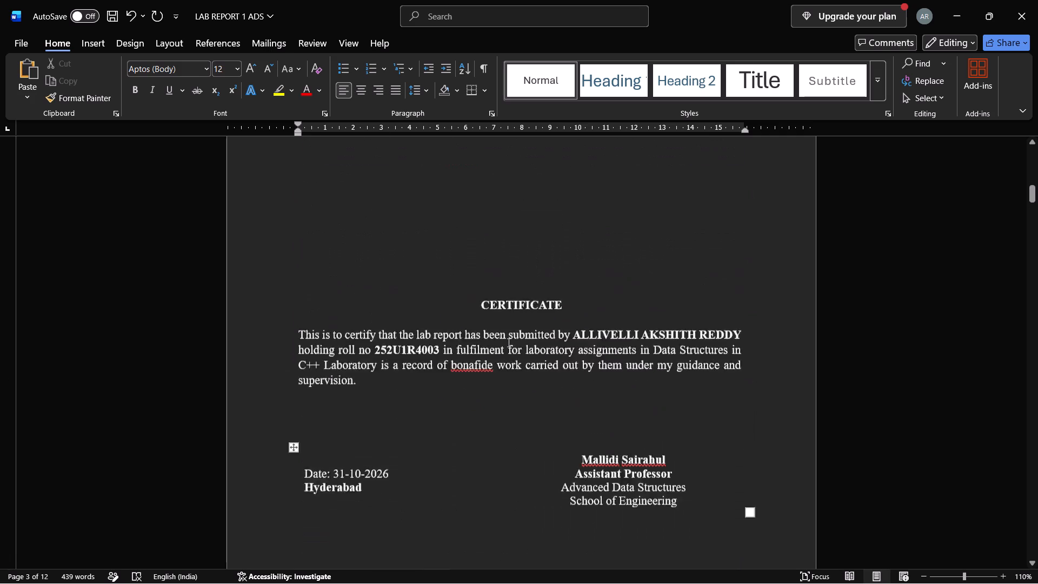
scroll(508, 342, "up", 9)
scroll(508, 342, "up", 14)
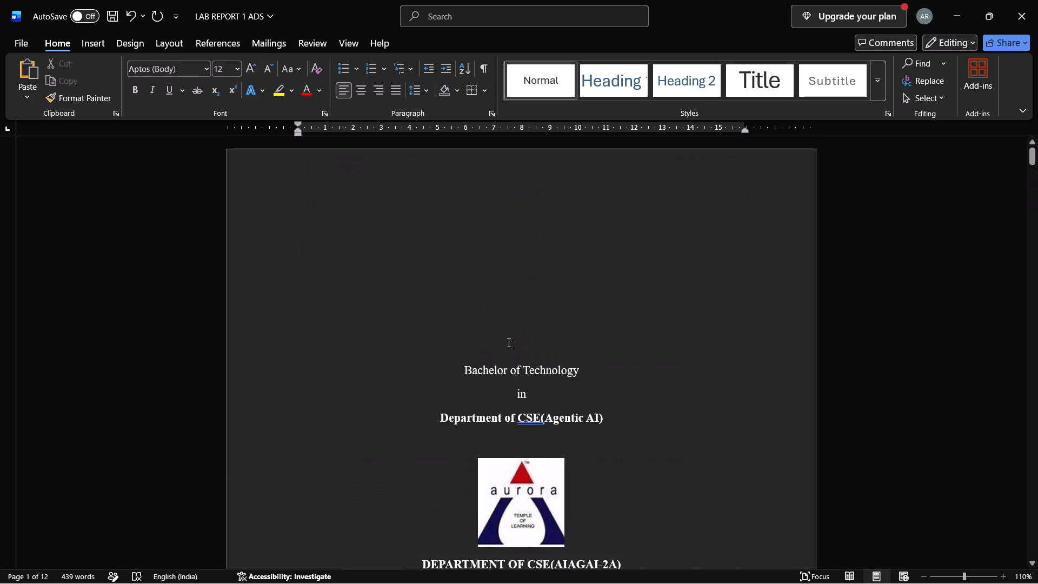
scroll(508, 342, "down", 1)
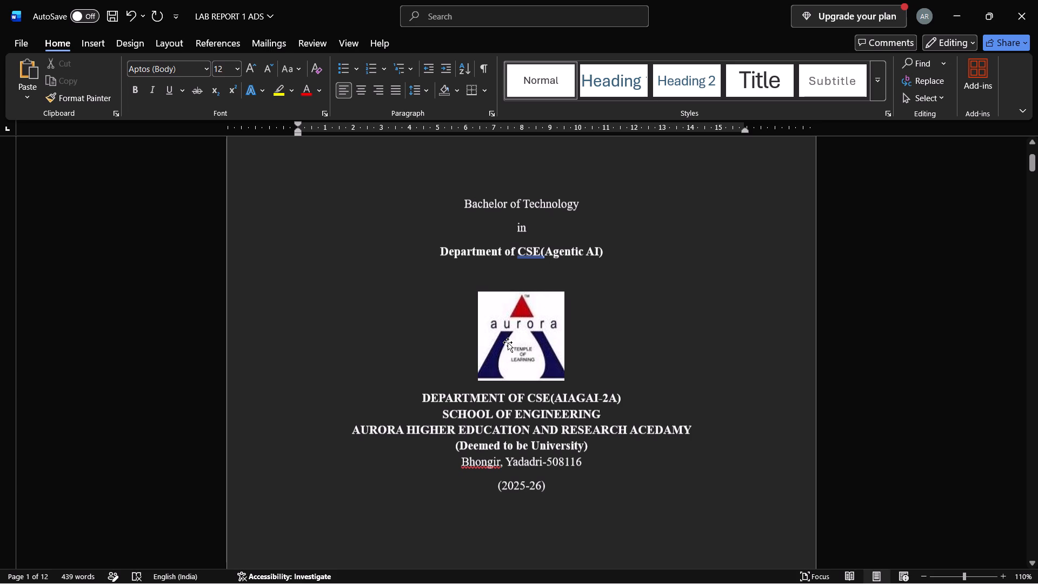
scroll(508, 342, "down", 1)
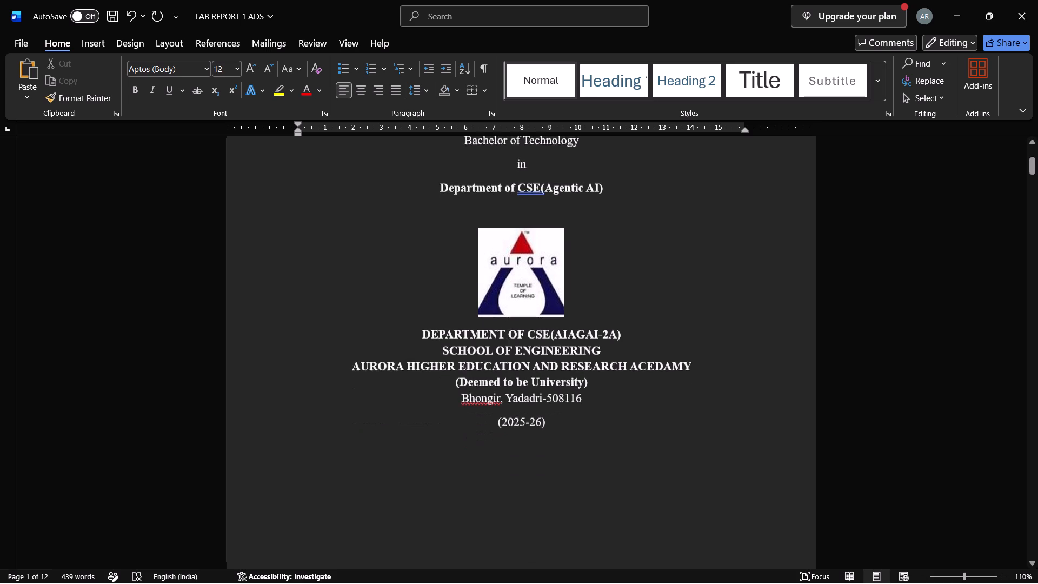
scroll(508, 342, "down", 3)
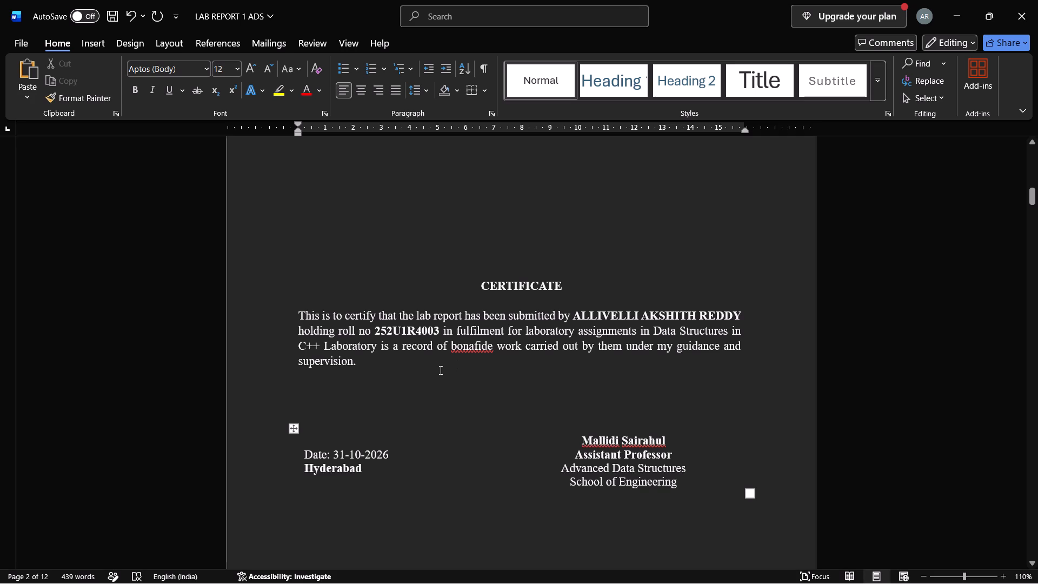
scroll(440, 370, "down", 2)
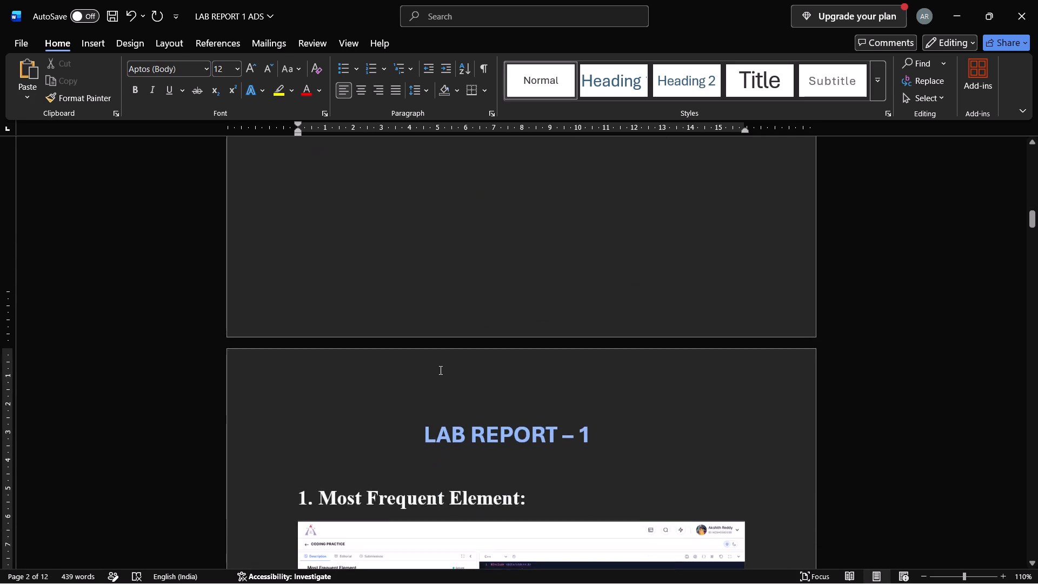
scroll(440, 370, "down", 4)
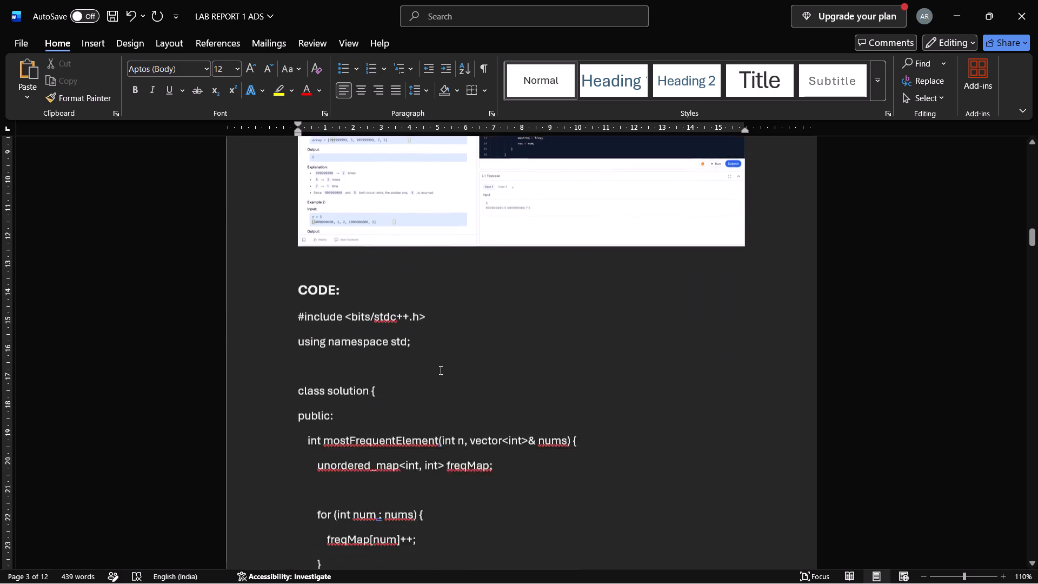
scroll(440, 370, "down", 6)
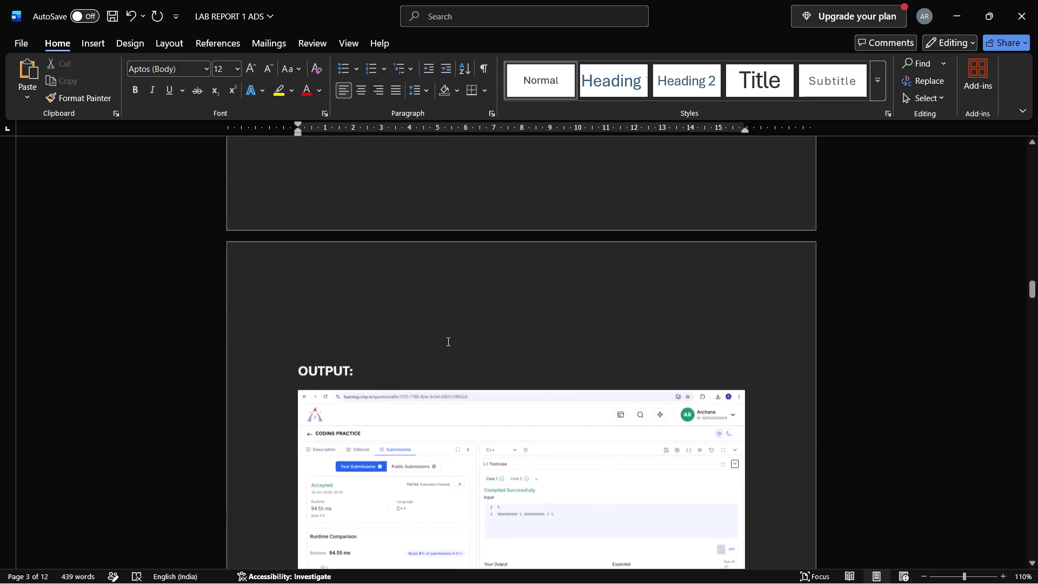
scroll(447, 341, "down", 2)
scroll(447, 341, "up", 2)
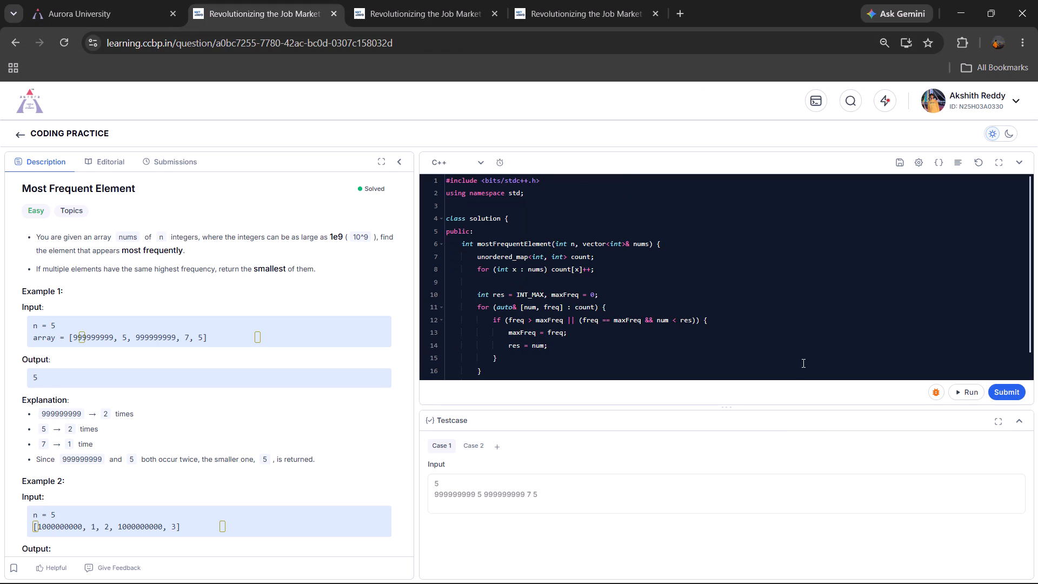
Back in the browser, run and submit the Most Frequent Element C++ solution, dismissing the new-layout tips.
left_click(969, 390)
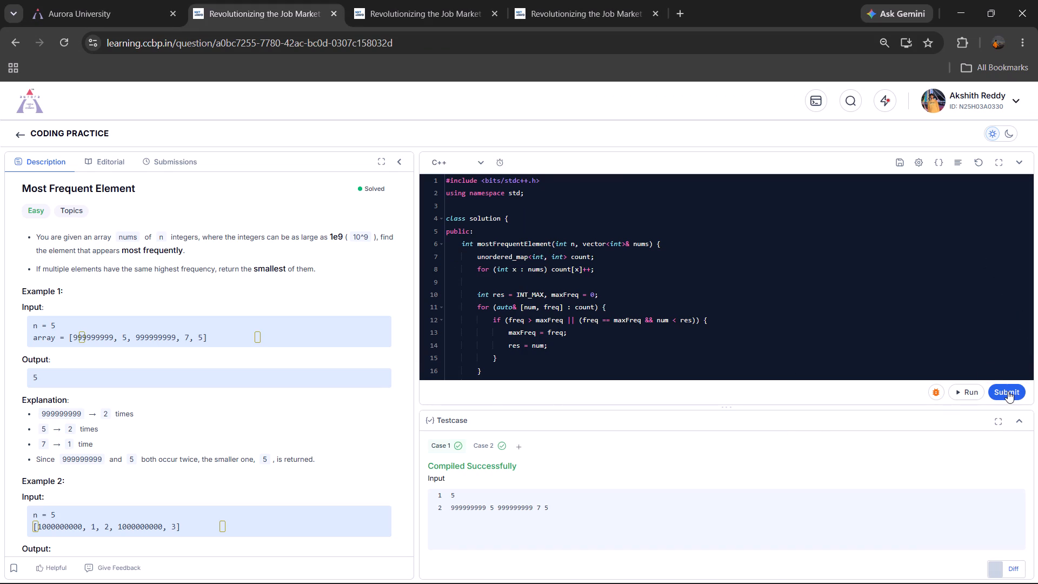
left_click(1008, 391)
key("Escape")
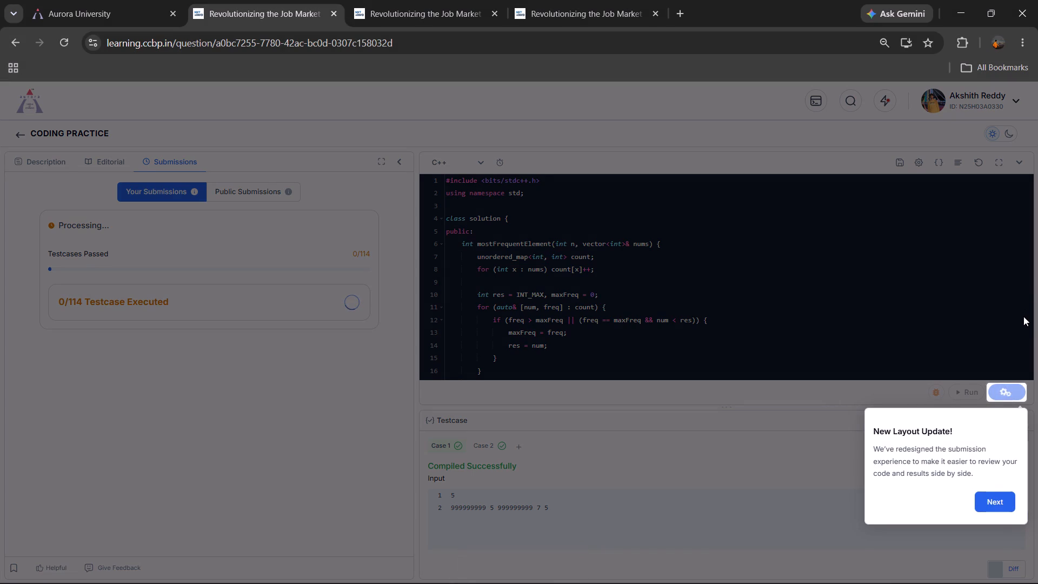
key("Escape")
left_click(980, 496)
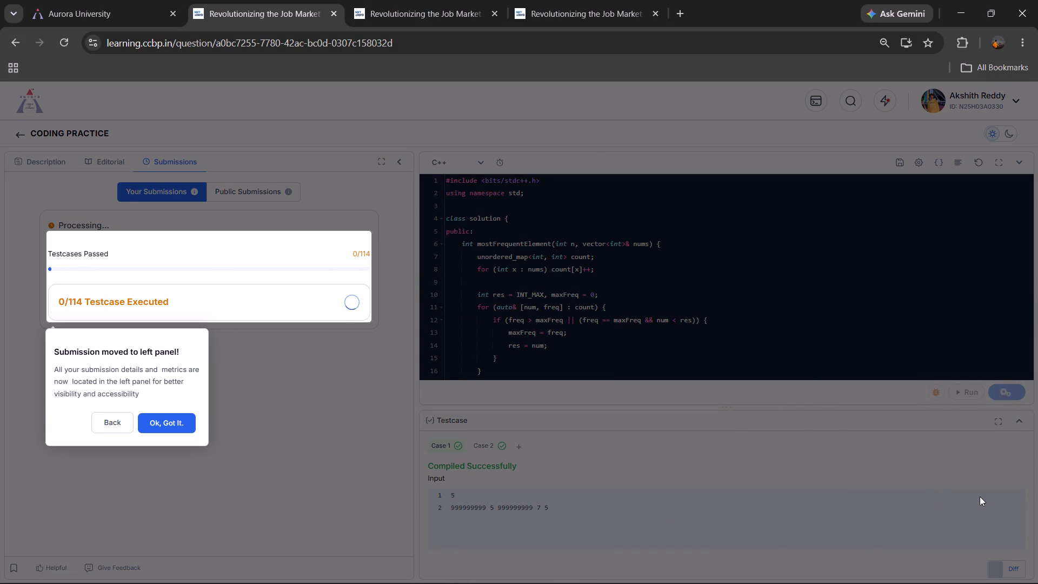
left_click(171, 432)
left_click(171, 432)
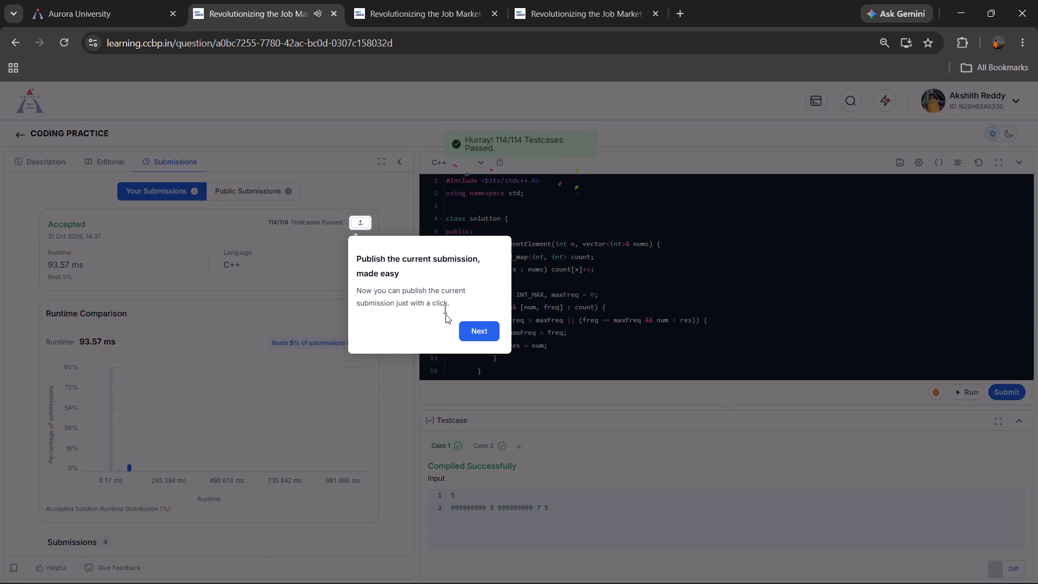
Dismiss the remaining submission tips and capture a screenshot of the whole Most Frequent Element submissions page, leaving out the browser bars.
left_click(480, 334)
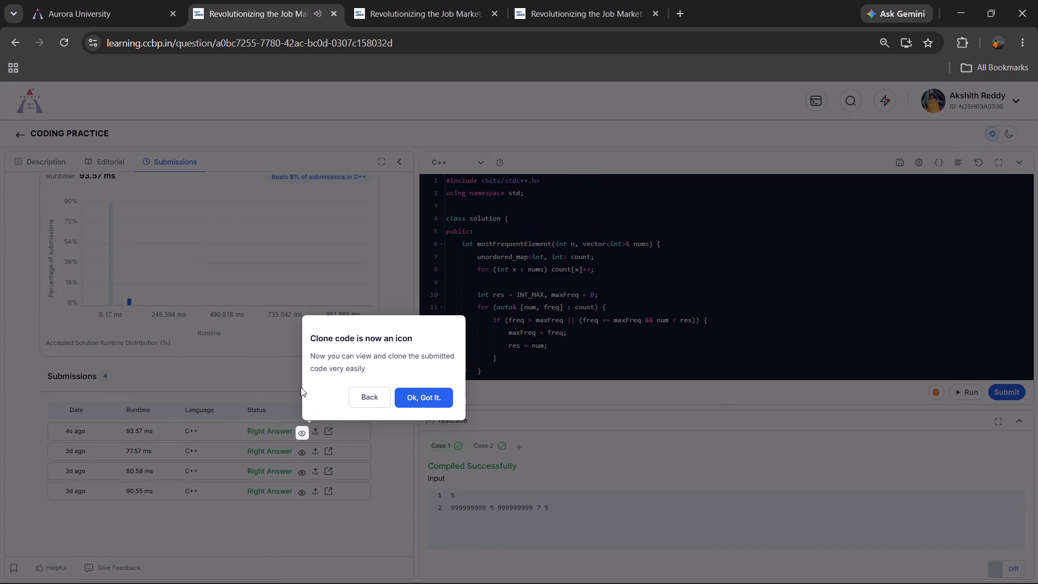
left_click(427, 390)
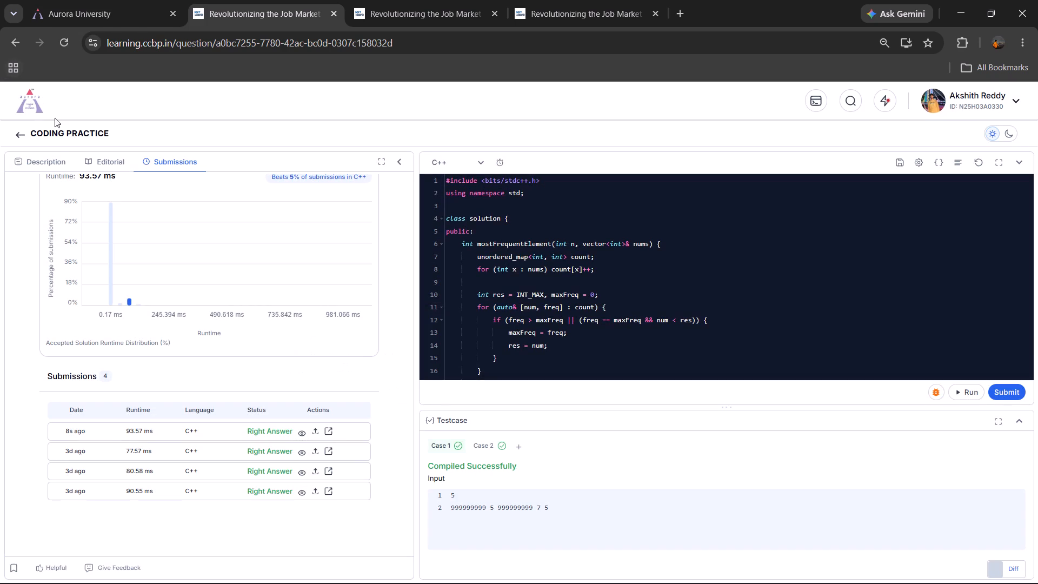
scroll(122, 288, "up", 2)
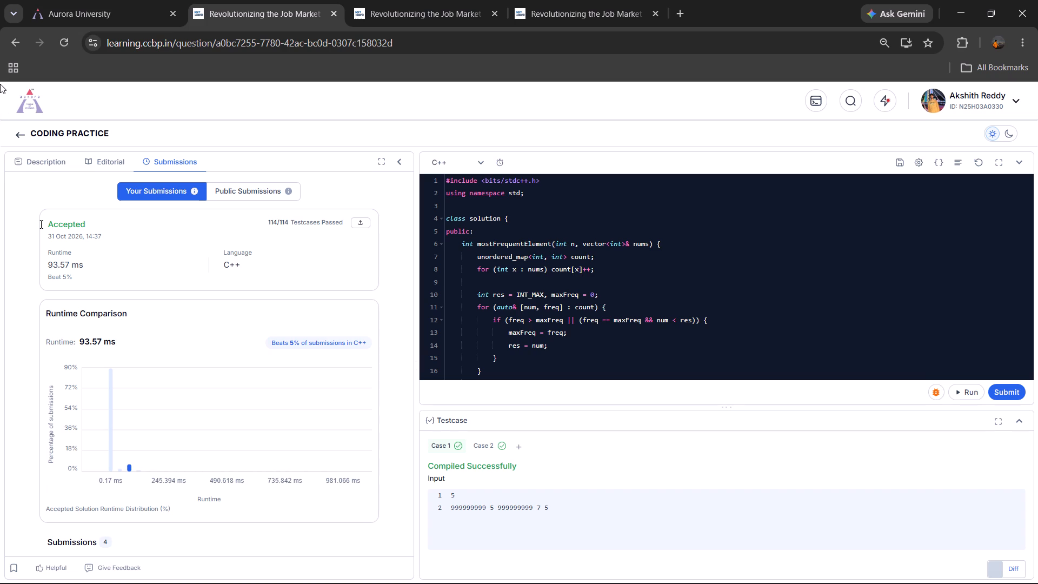
key("shift+super+s")
left_click_drag(0, 82, 1009, 386)
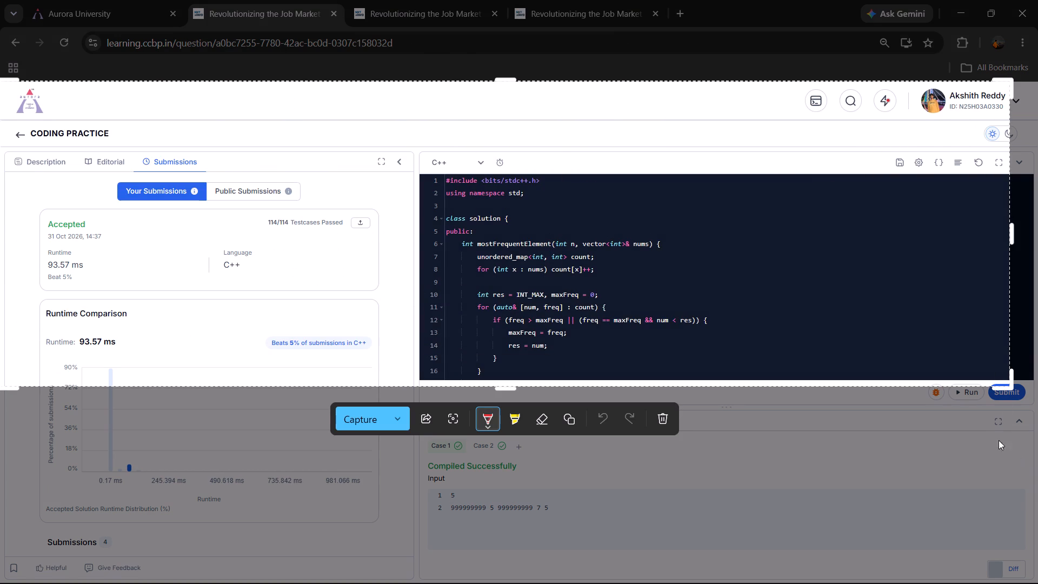
left_click_drag(1010, 383, 1037, 583)
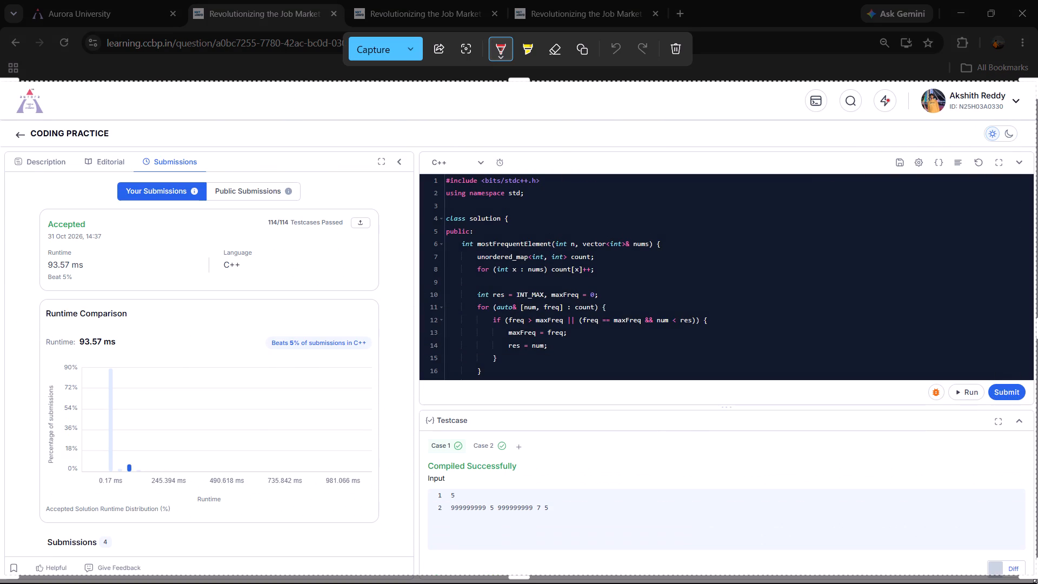
left_click_drag(1037, 583, 1037, 582)
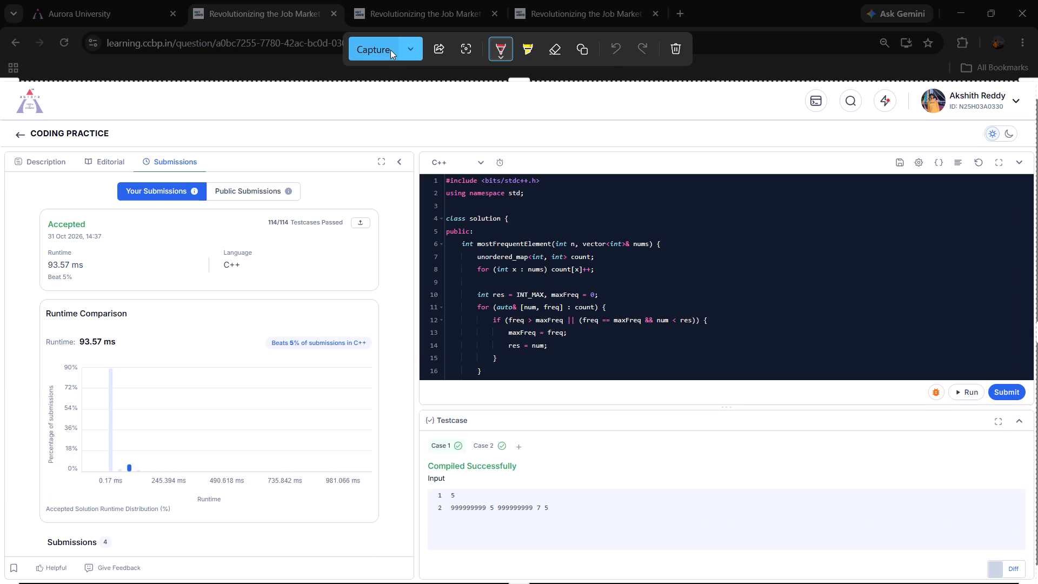
left_click(372, 45)
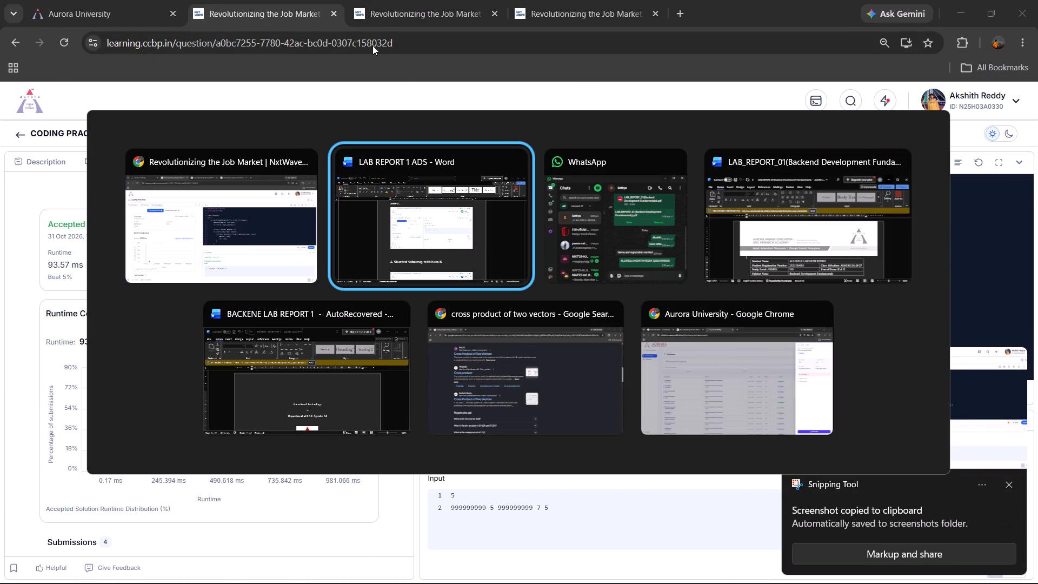
In the LAB REPORT 1 ADS Word document, replace the Most Frequent Element picture under "OUTPUT:" with the captured submission screenshot.
scroll(477, 281, "down", 2)
scroll(477, 281, "up", 1)
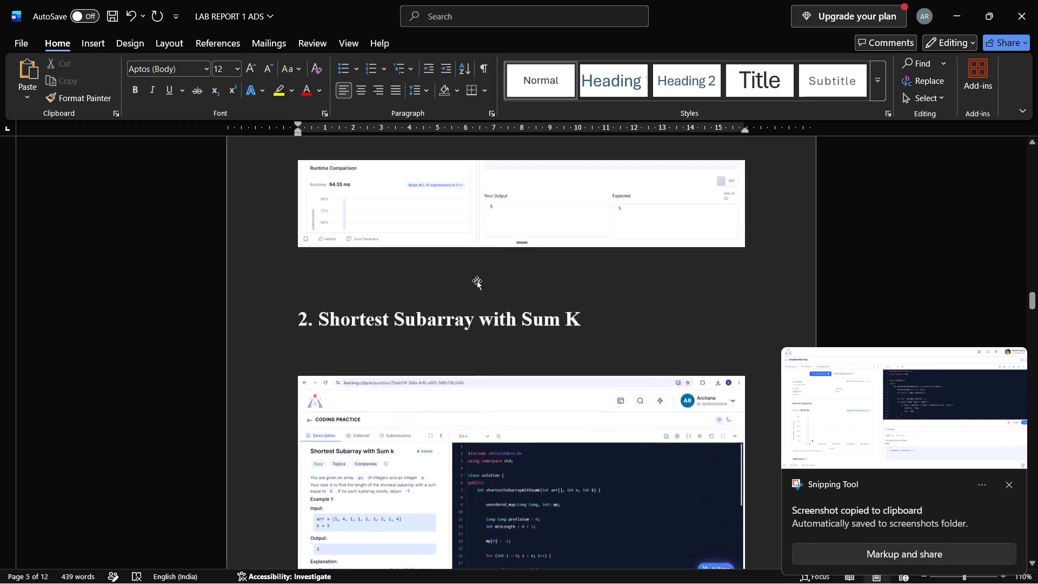
scroll(477, 281, "up", 1)
left_click(477, 281)
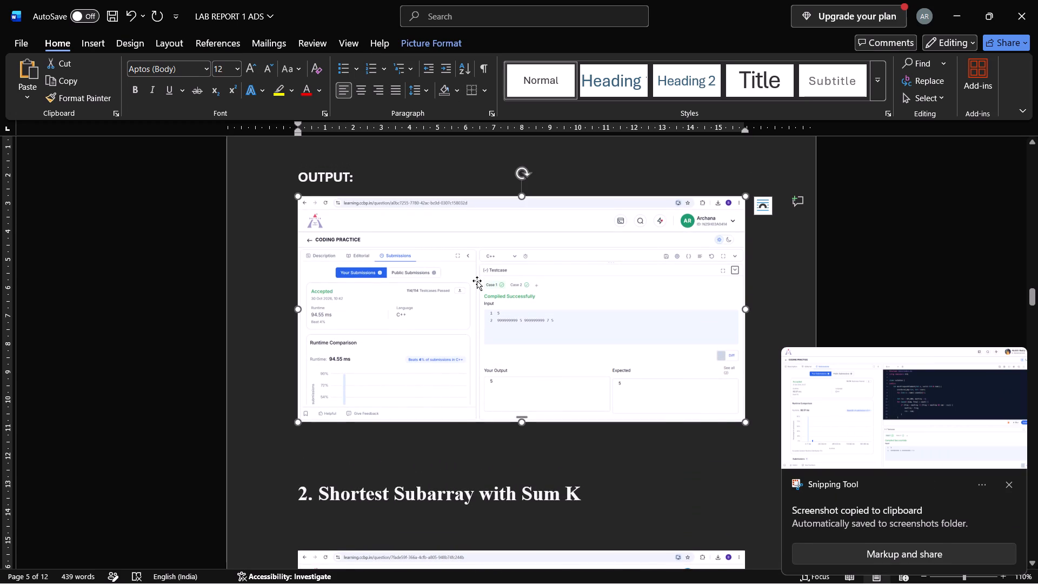
key("BackSpace")
key("ctrl+v")
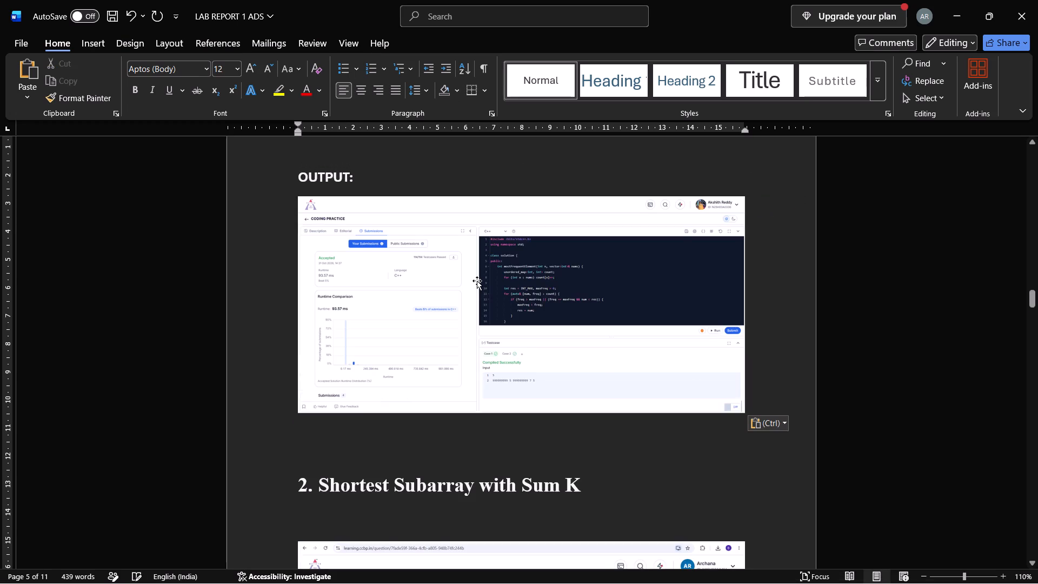
Check the replaced output picture and examine the "2. Shortest Subarray with Sum K" section below it.
scroll(477, 281, "up", 2)
scroll(477, 281, "down", 3)
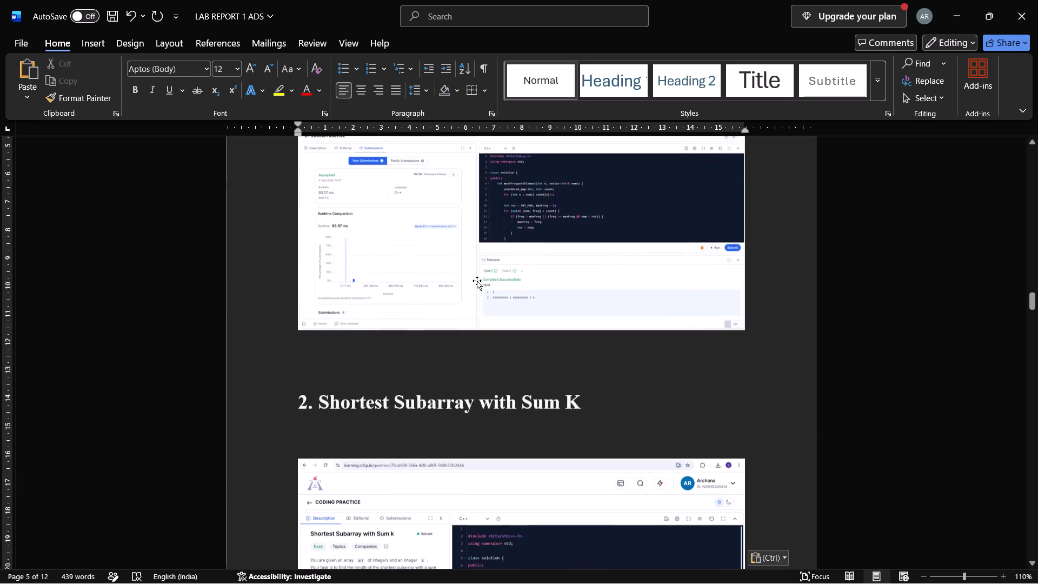
scroll(477, 281, "down", 1)
scroll(477, 281, "up", 3)
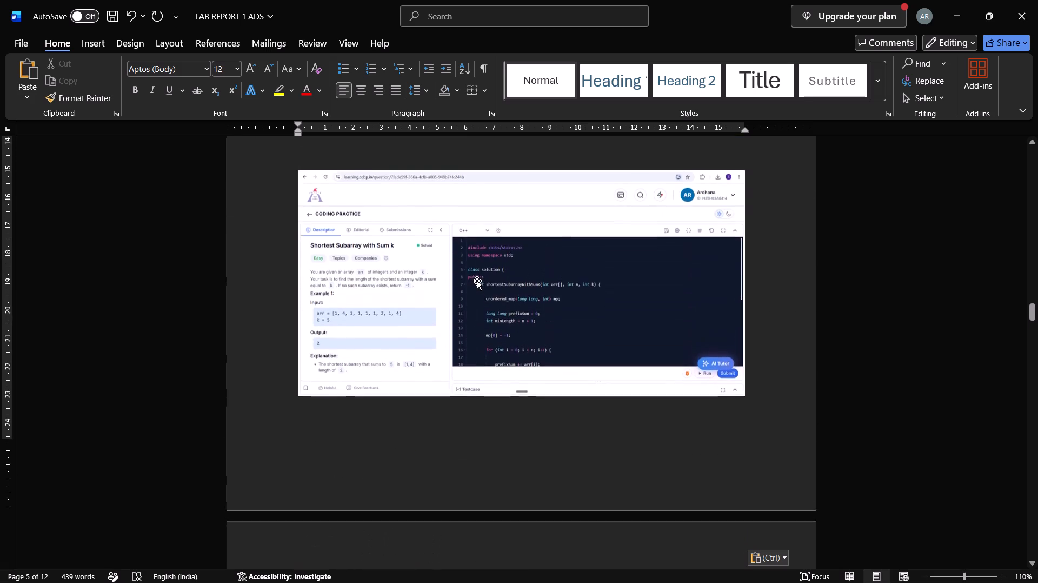
scroll(477, 281, "up", 1)
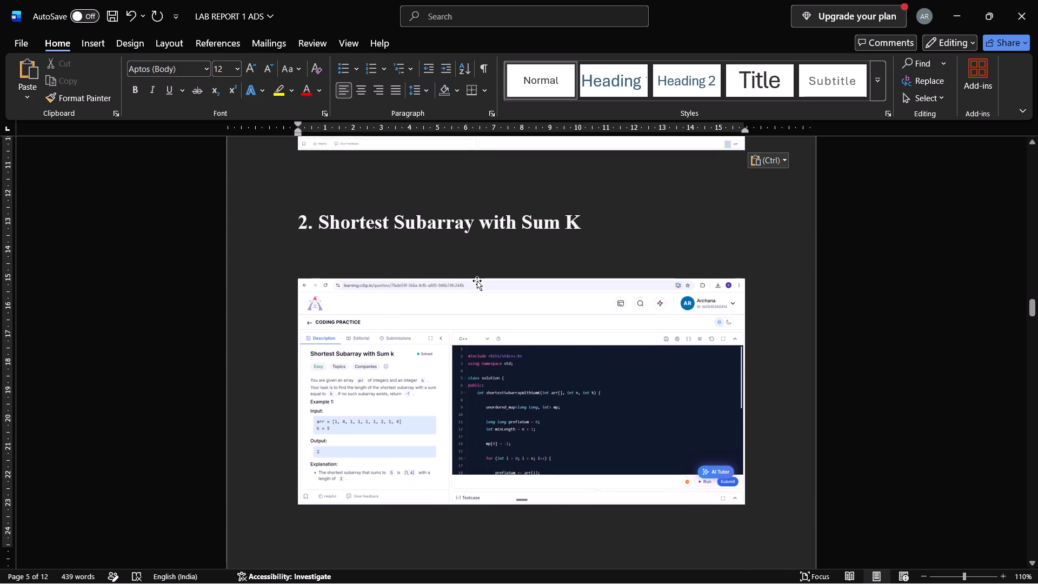
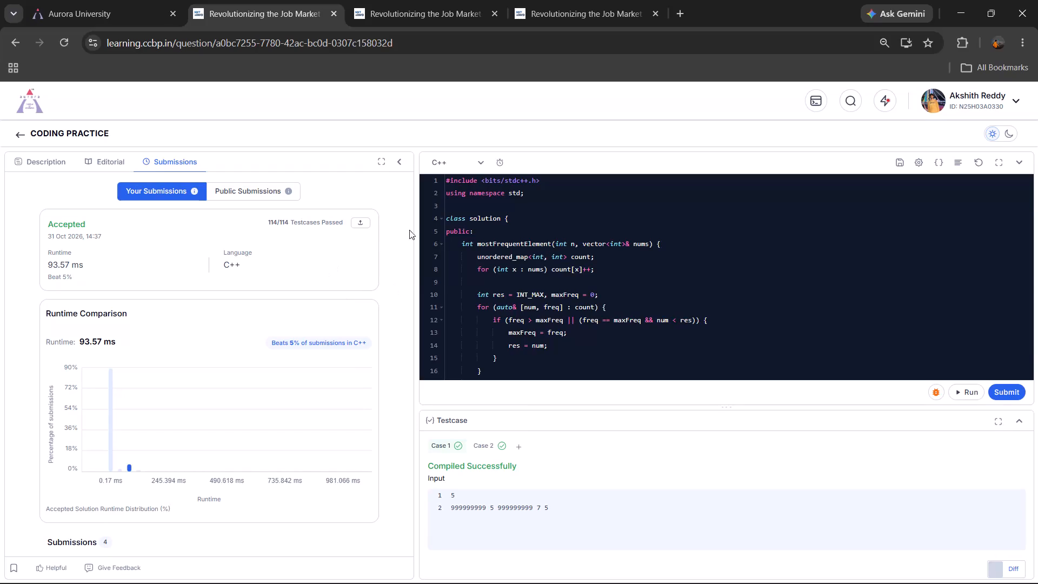
Leave the Most Frequent Element submission for the Hashing coding practice list and look through its questions for Shortest Subarray with Sum K.
scroll(542, 299, "down", 1)
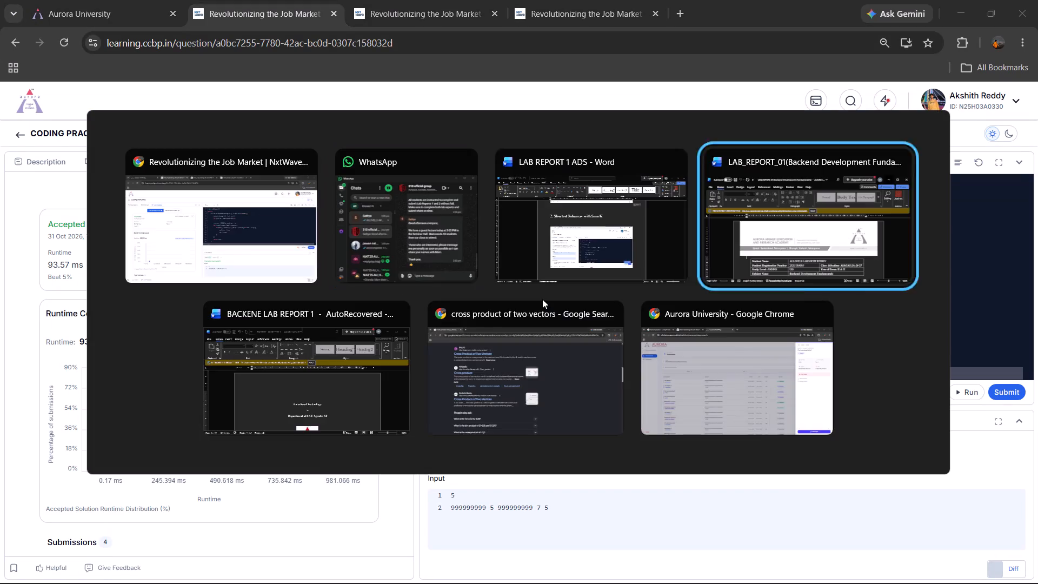
left_click(111, 0)
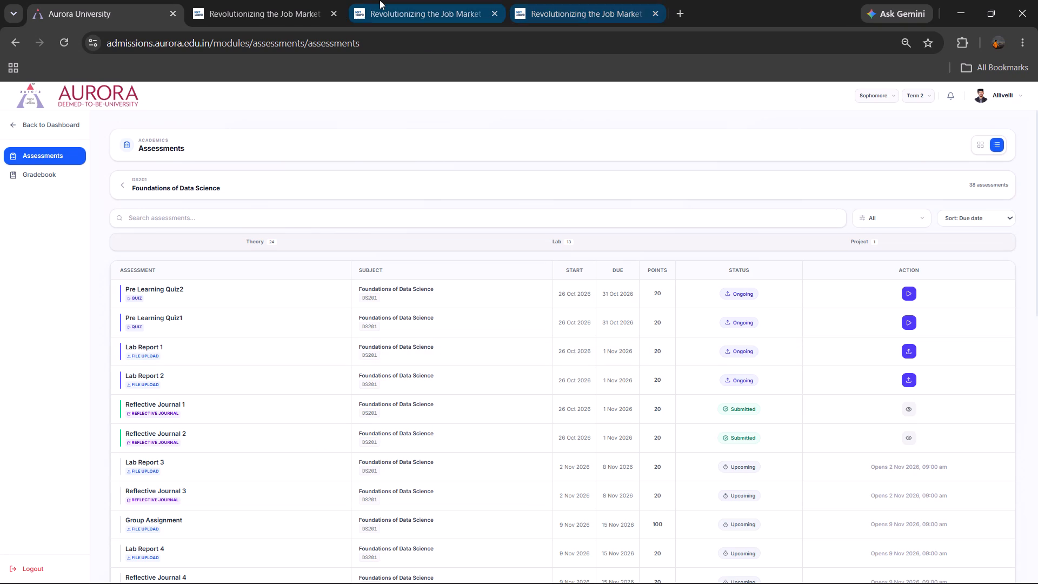
left_click(380, 0)
left_click(277, 0)
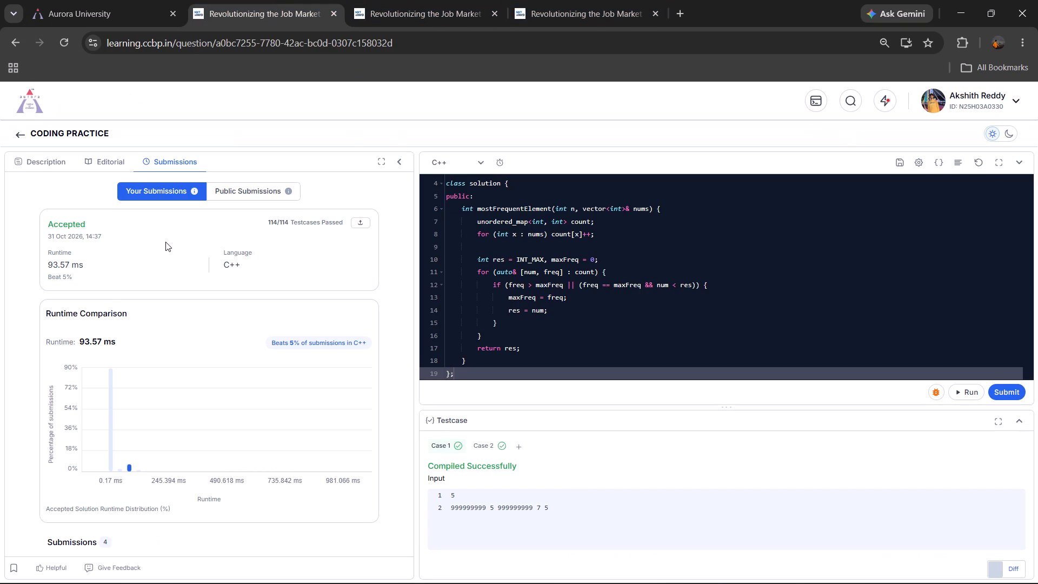
scroll(165, 242, "right", 9)
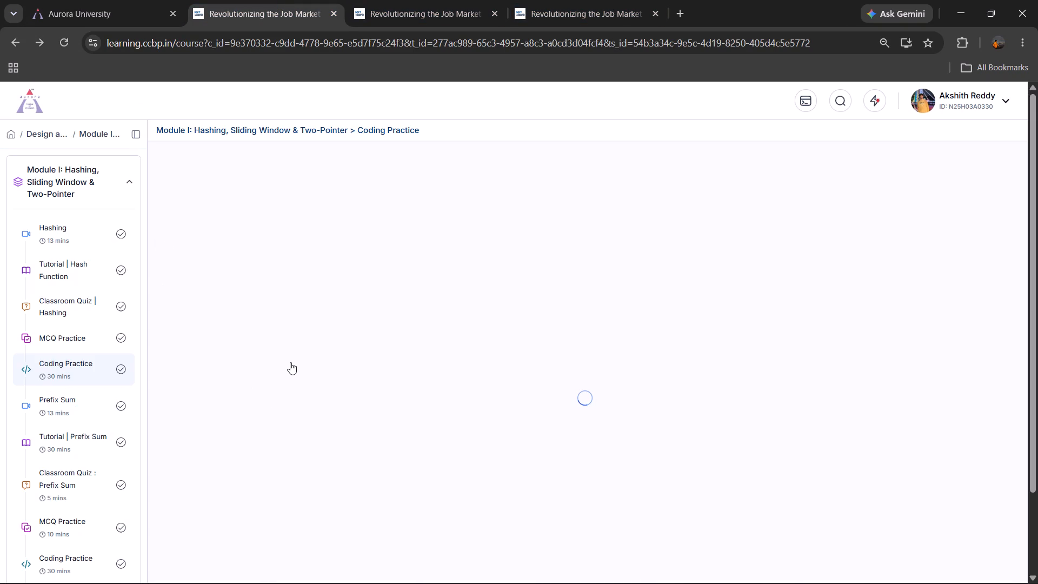
scroll(290, 362, "down", 5)
scroll(290, 362, "up", 3)
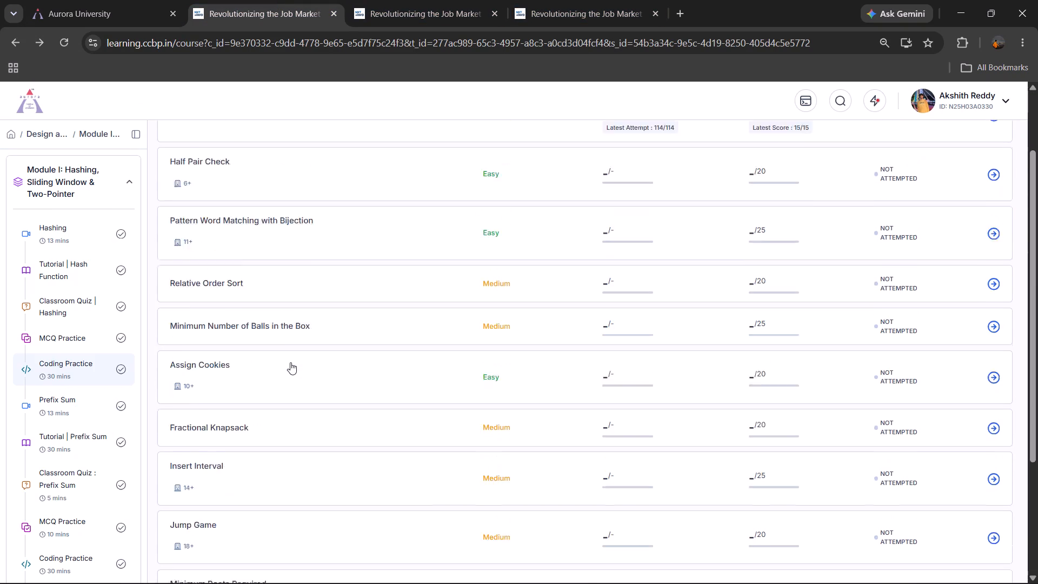
scroll(290, 362, "up", 3)
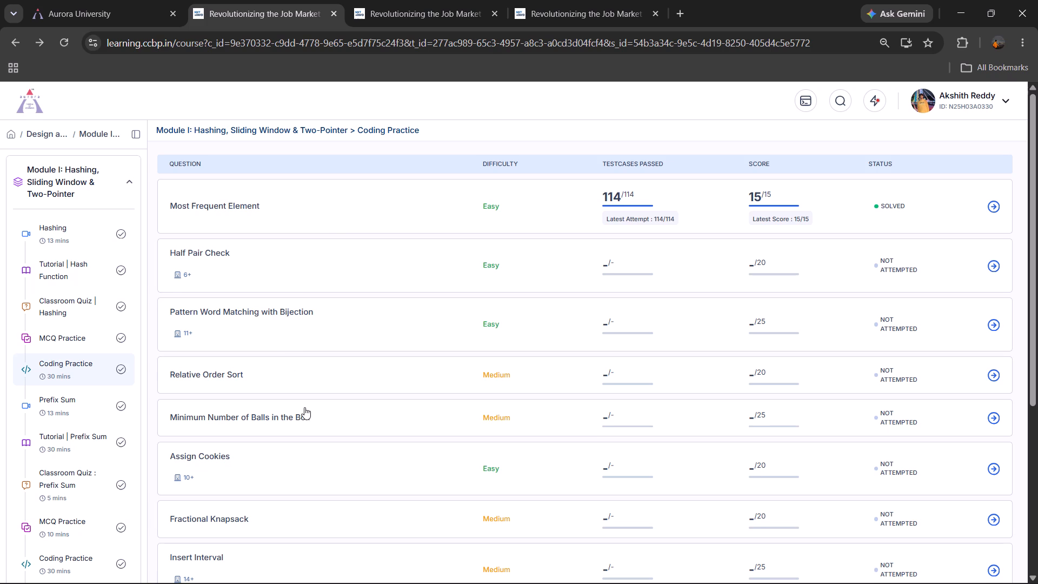
scroll(304, 407, "down", 1)
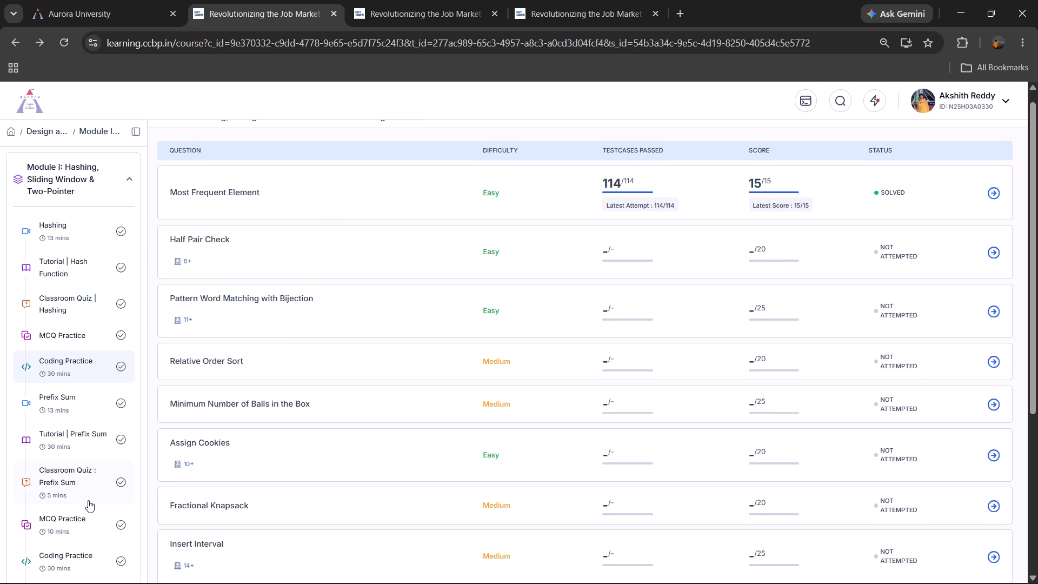
Examine the Prefix Sum and full Hashing coding practice question lists in Module I for the Shortest Subarray with Sum K problem.
left_click(79, 562)
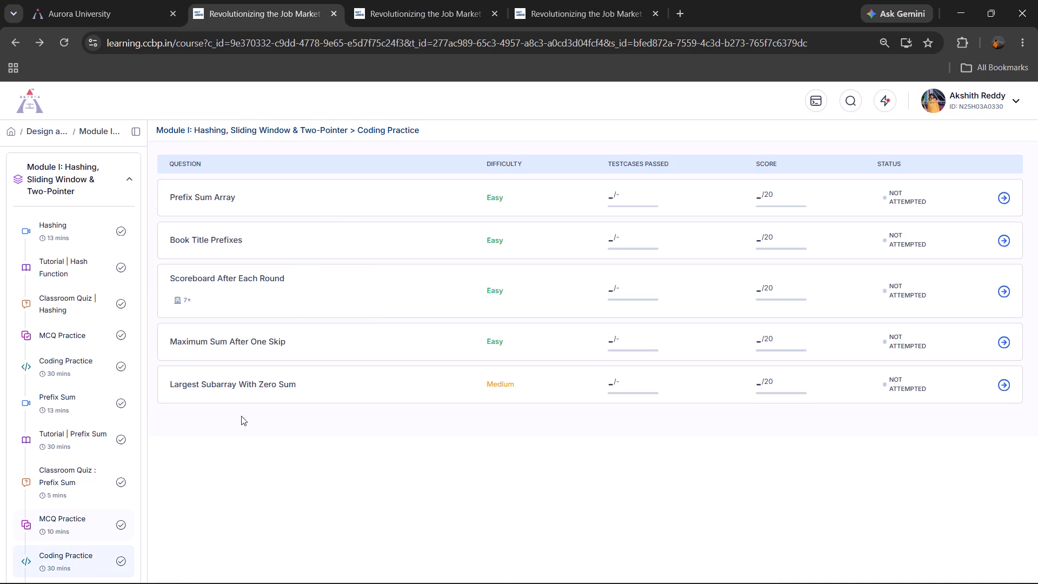
left_click(74, 364)
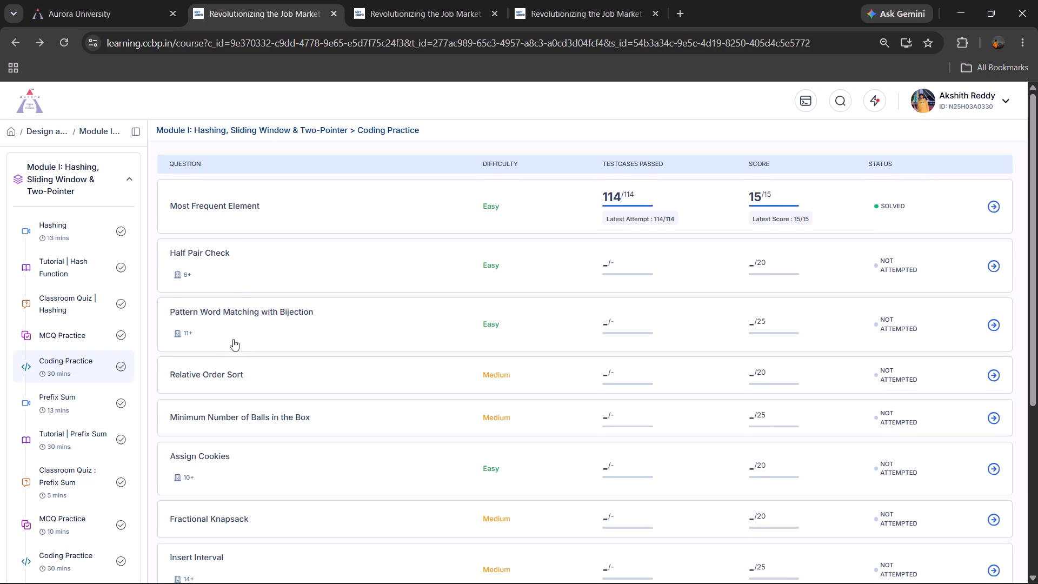
scroll(233, 339, "down", 4)
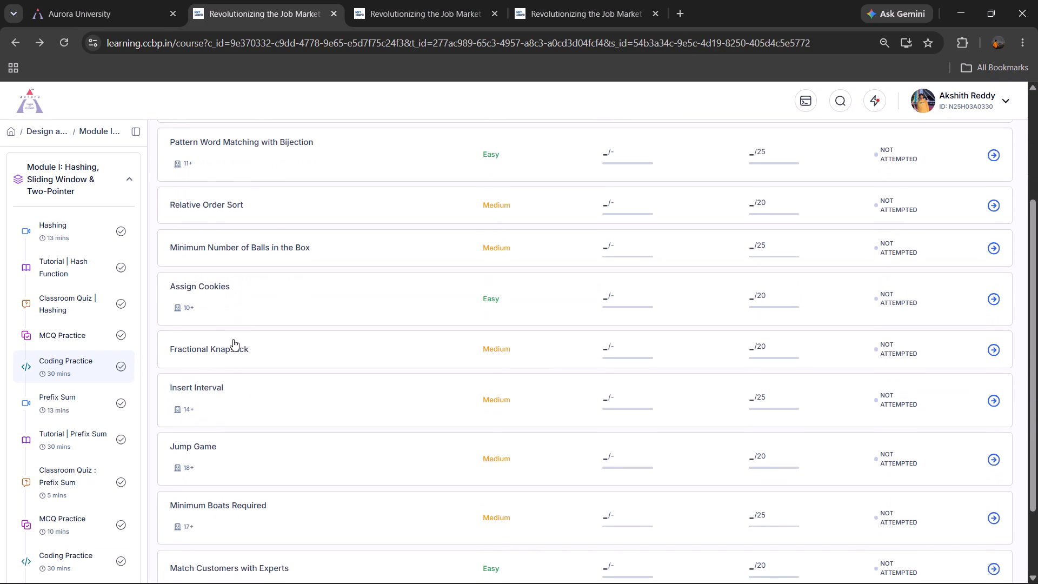
scroll(233, 339, "down", 3)
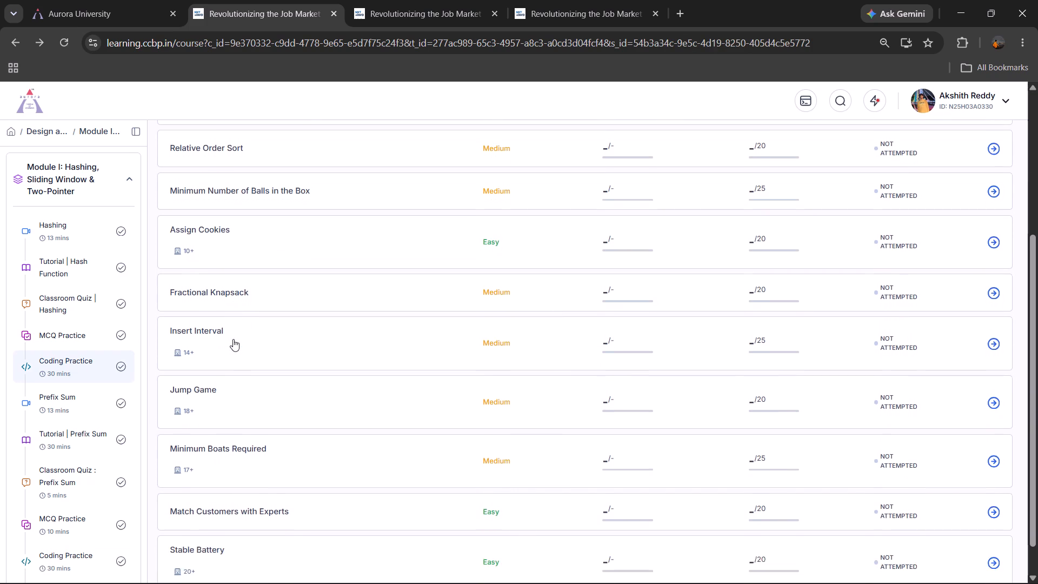
scroll(233, 339, "down", 3)
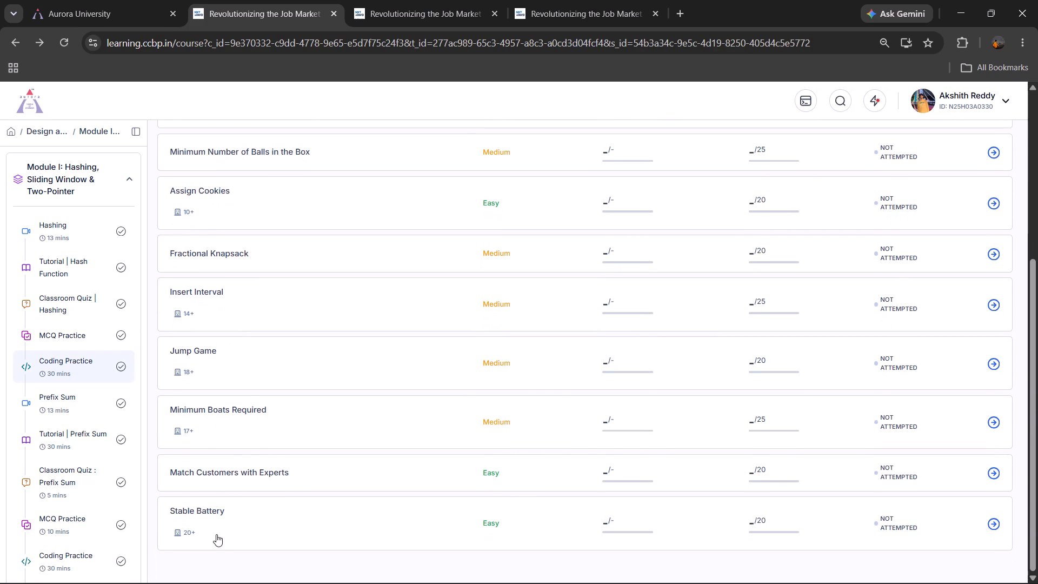
scroll(300, 319, "up", 2)
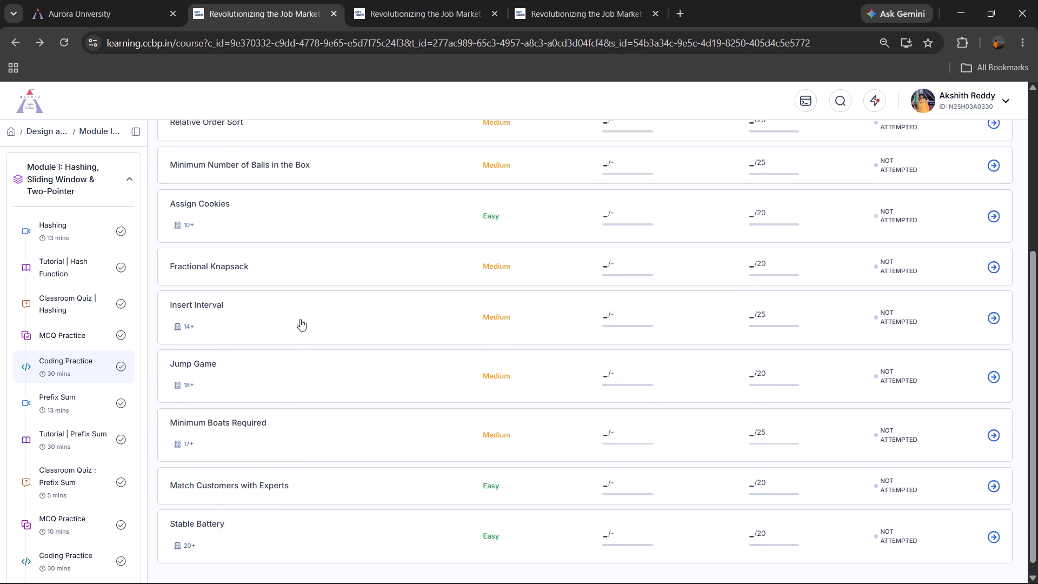
scroll(300, 319, "up", 9)
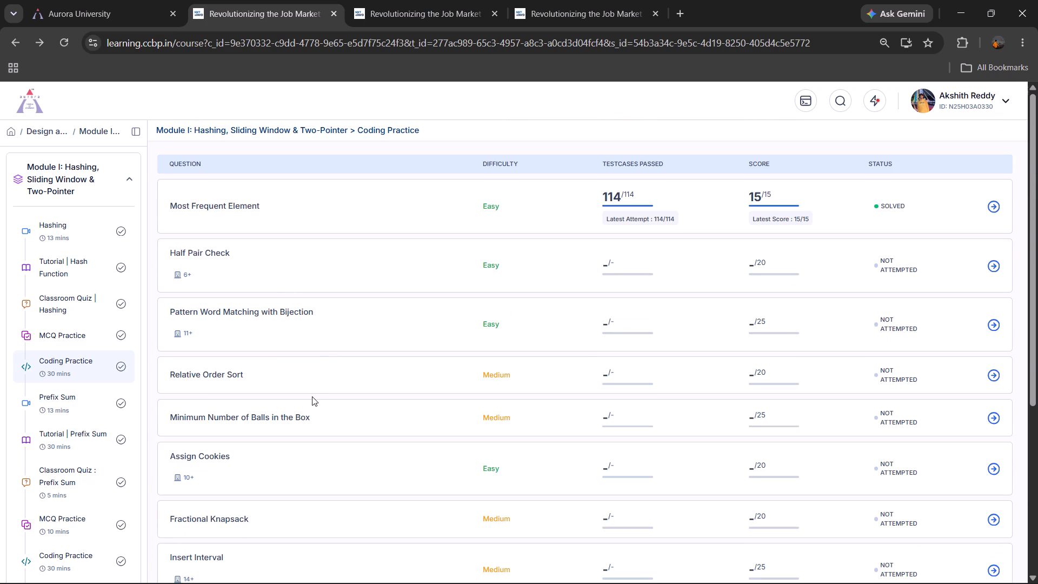
scroll(338, 451, "down", 2)
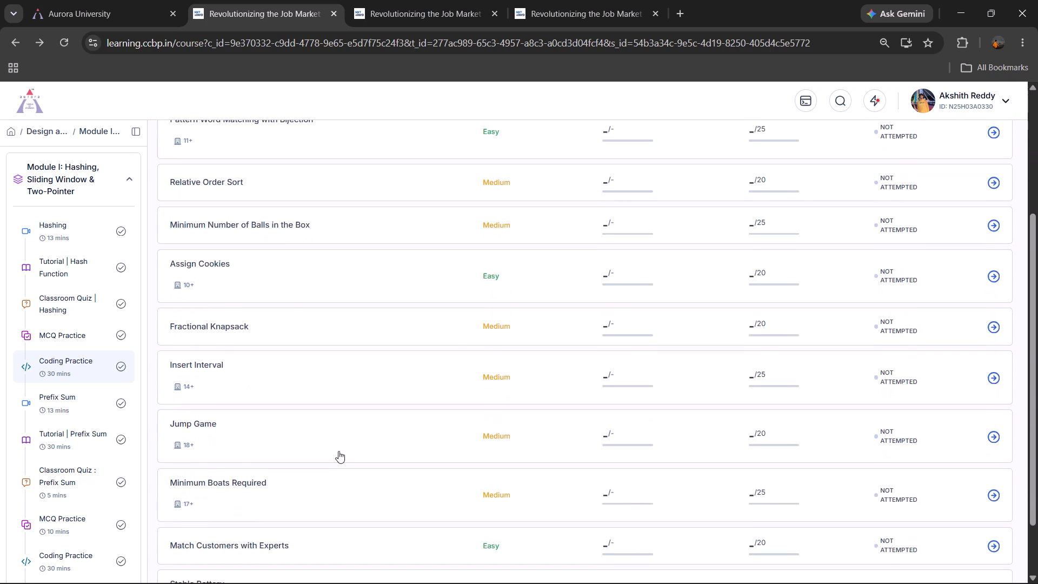
scroll(338, 451, "down", 3)
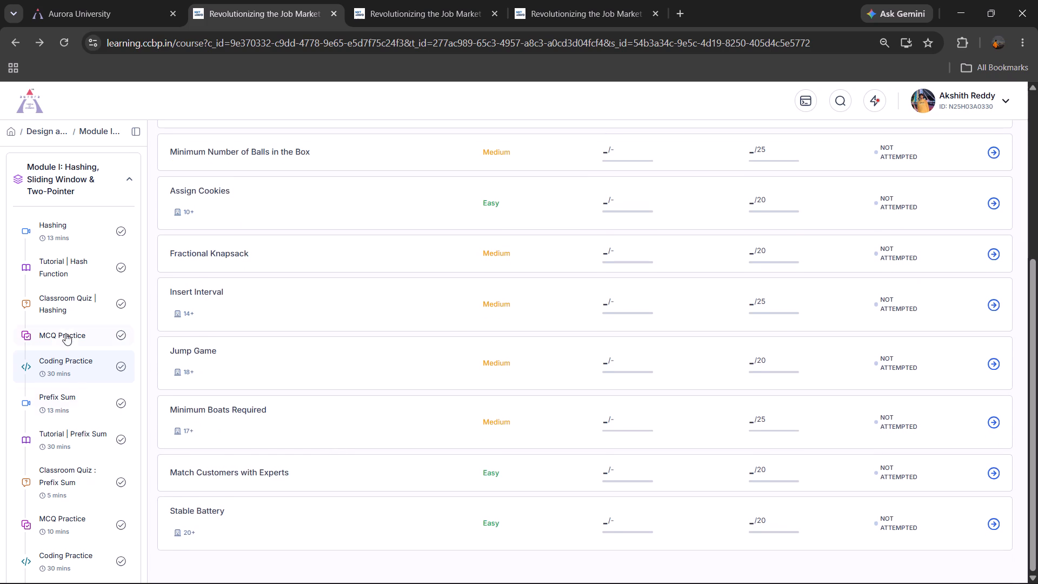
scroll(92, 463, "down", 1)
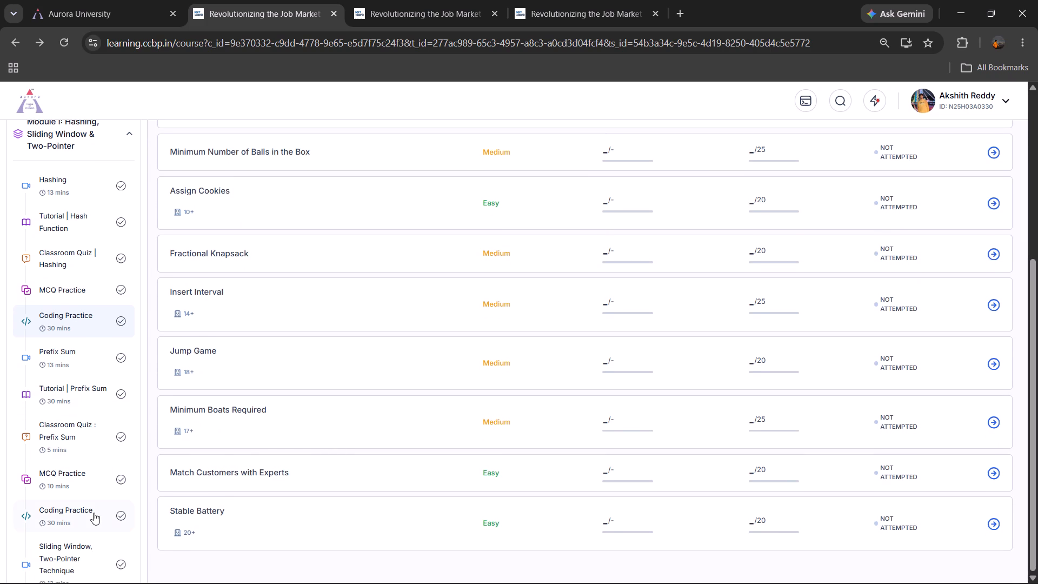
left_click(94, 513)
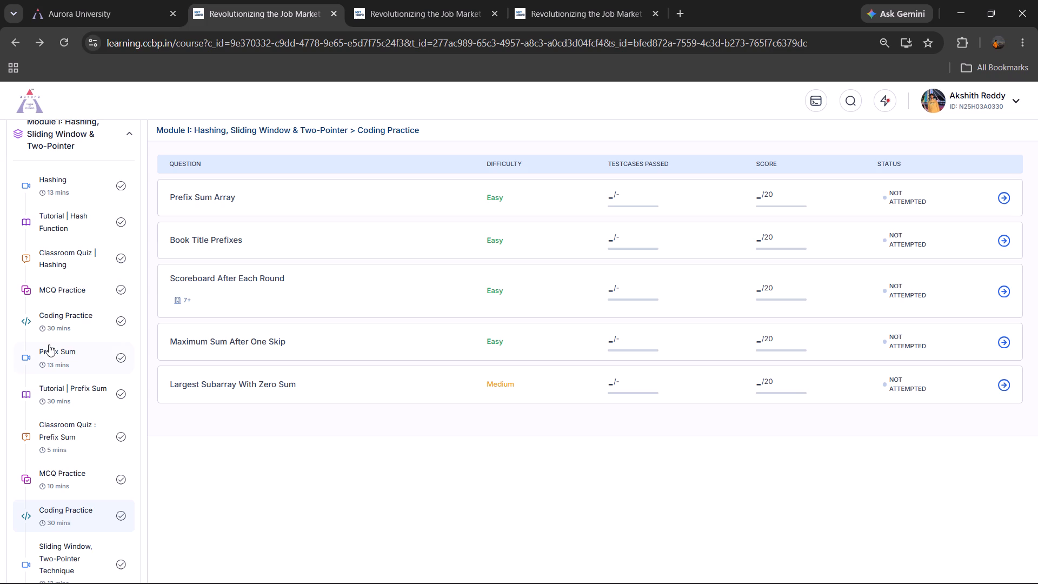
Examine the Sliding Window, Largest Subarray Sum and Two Sum coding practice lists in Module I for the Shortest Subarray with Sum K problem.
scroll(49, 344, "down", 2)
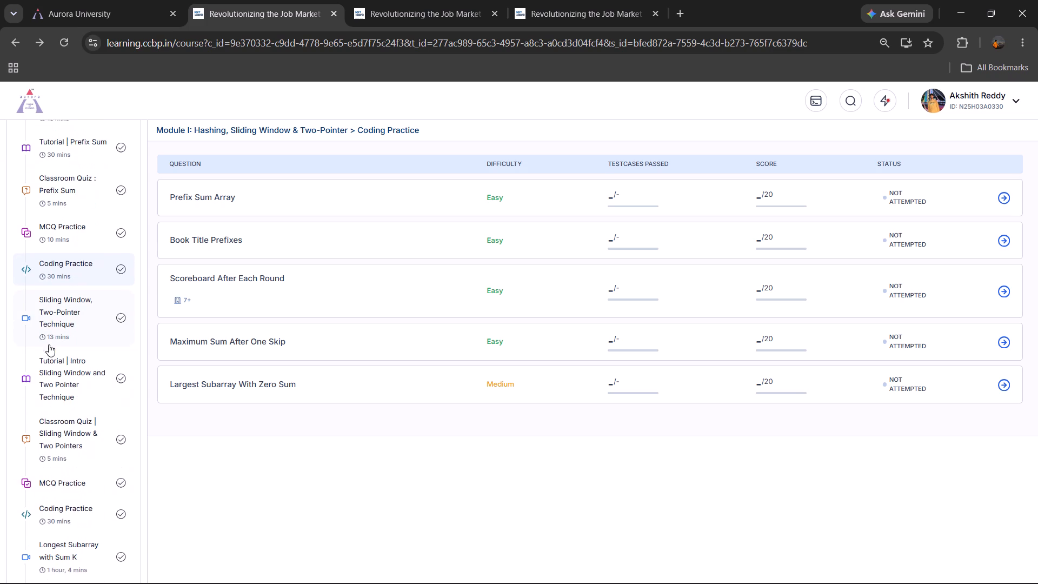
scroll(49, 344, "down", 1)
left_click(82, 507)
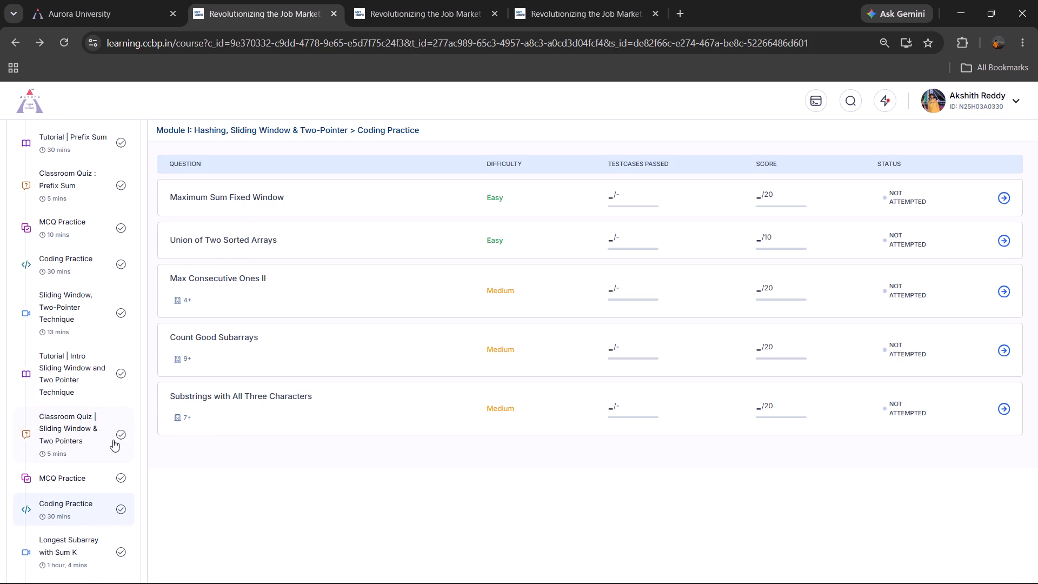
scroll(113, 440, "down", 3)
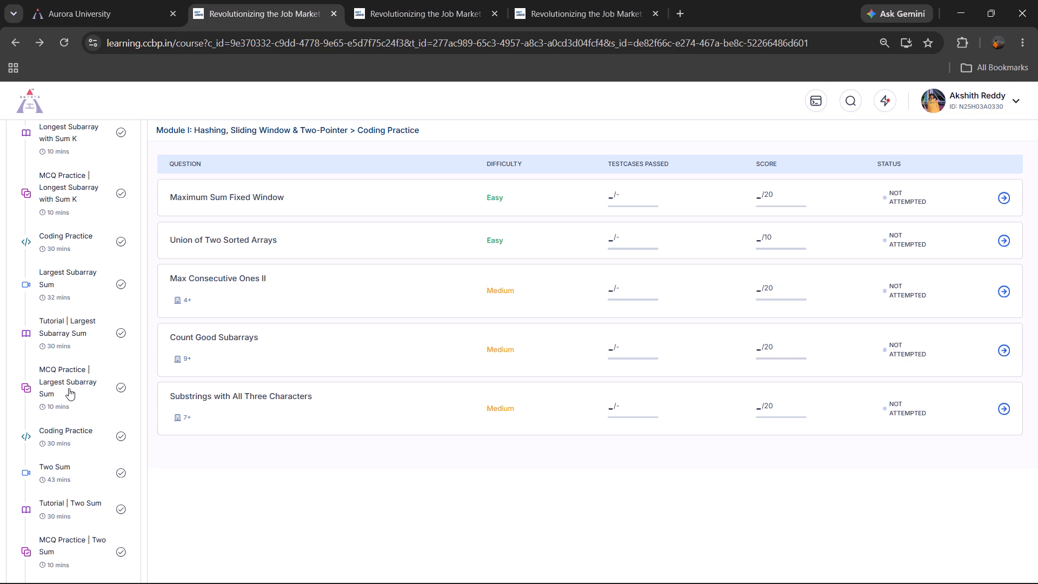
left_click(77, 443)
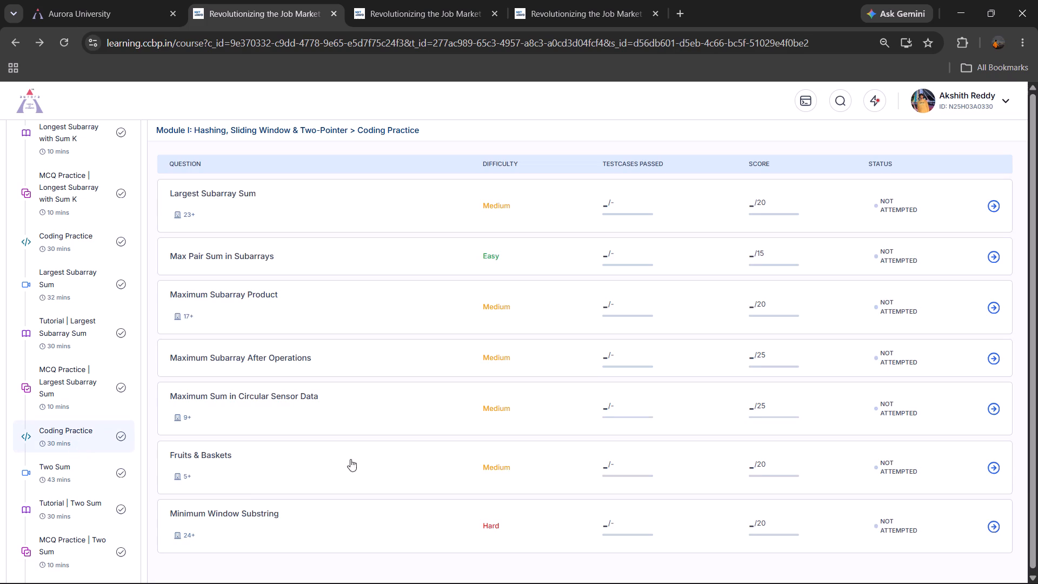
scroll(375, 441, "down", 1)
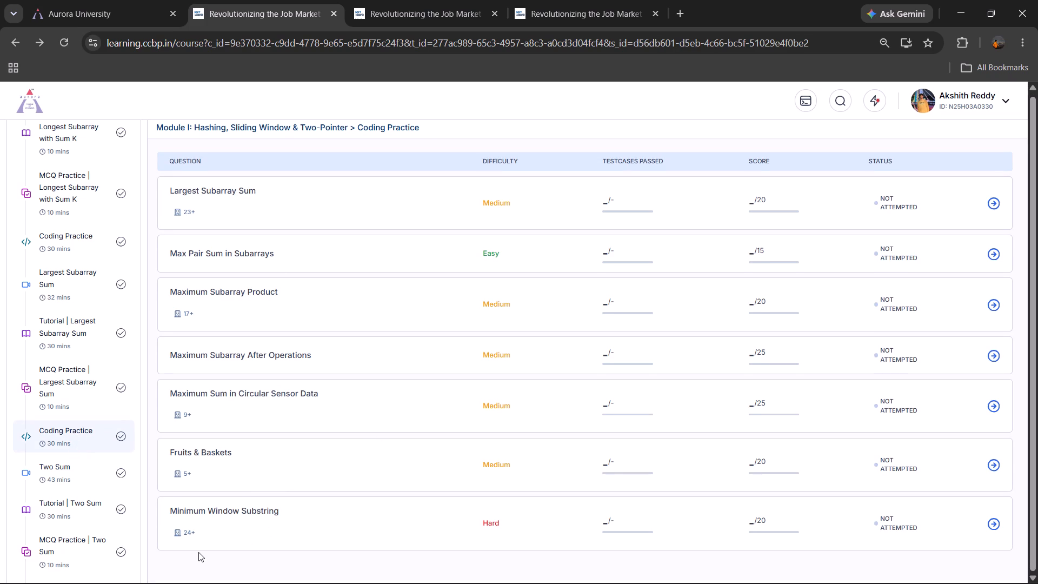
scroll(93, 528, "down", 1)
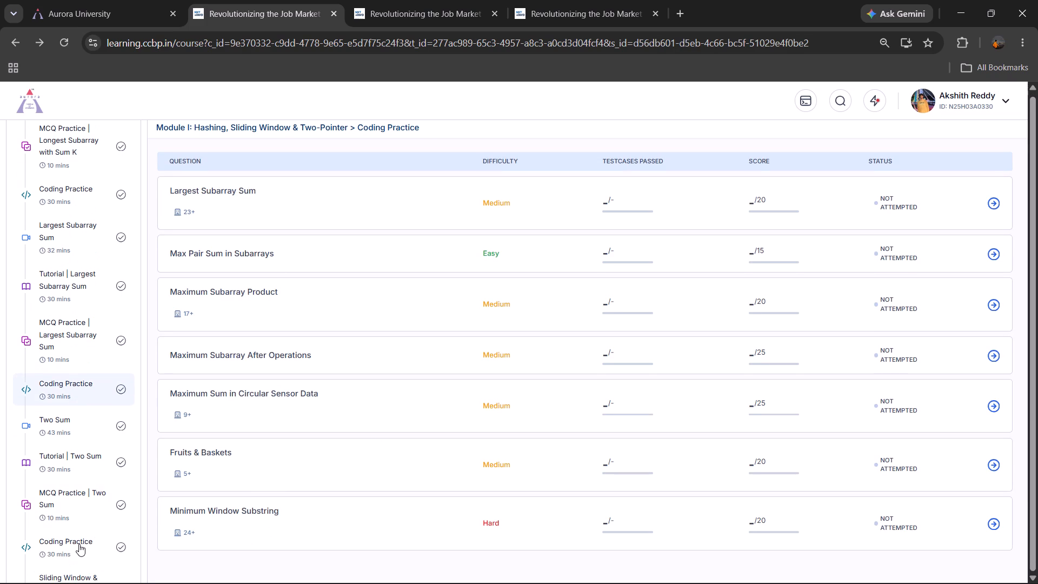
left_click(79, 544)
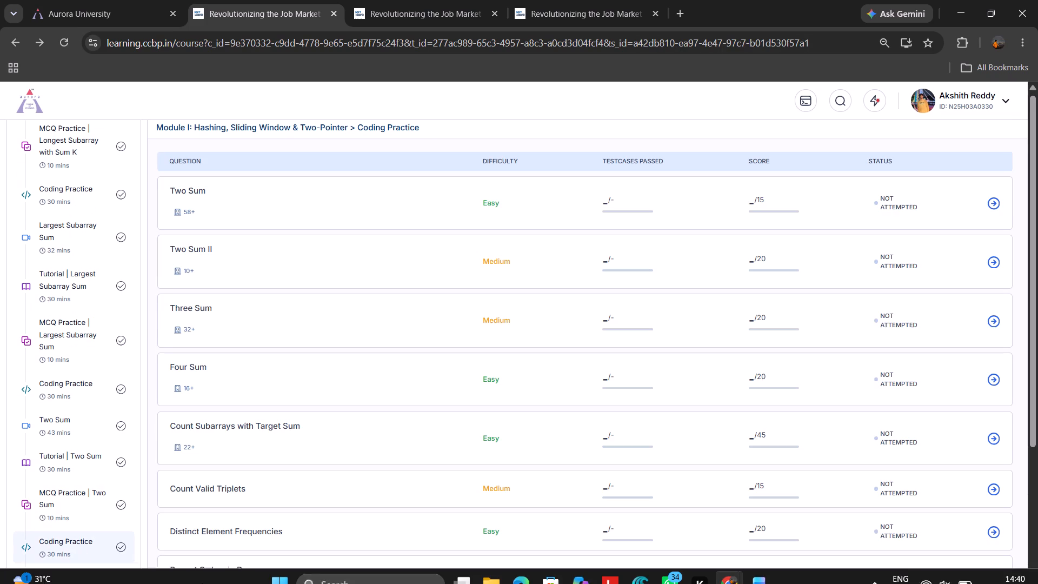
scroll(361, 535, "down", 3)
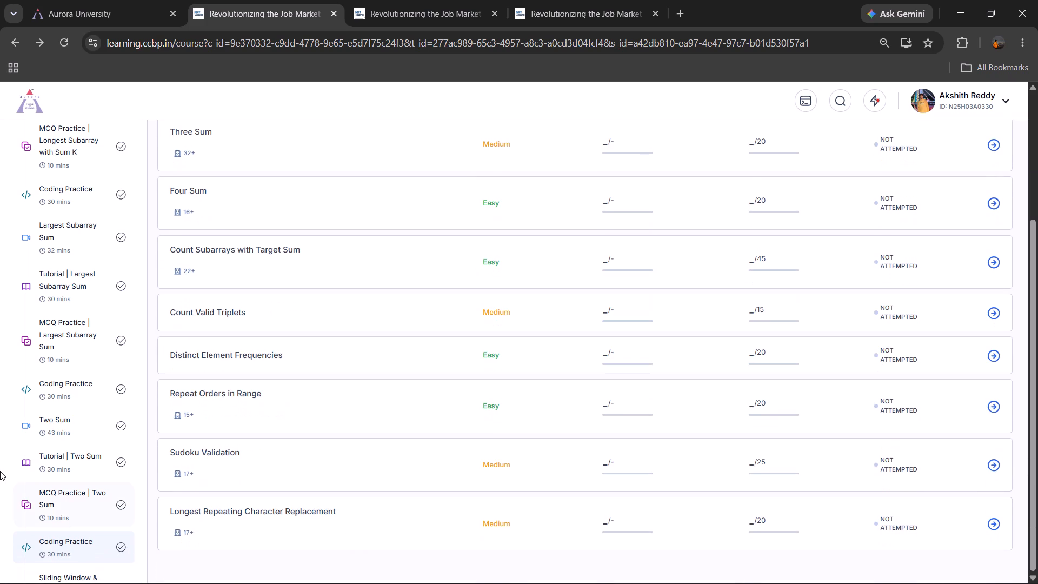
scroll(77, 407, "up", 8)
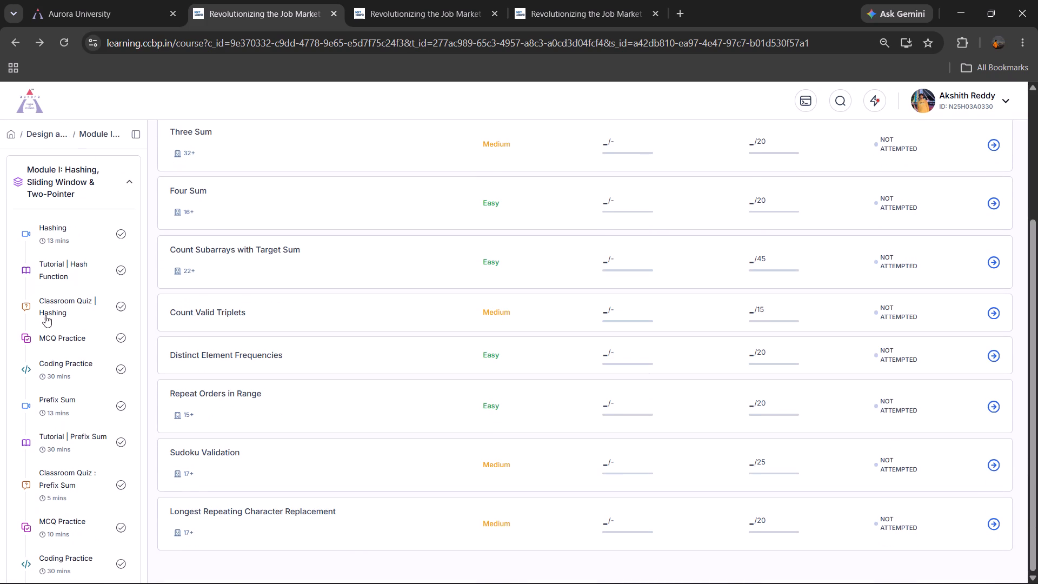
Reopen the Hashing coding practice list in Module I and examine its questions again for Shortest Subarray with Sum K.
left_click(86, 362)
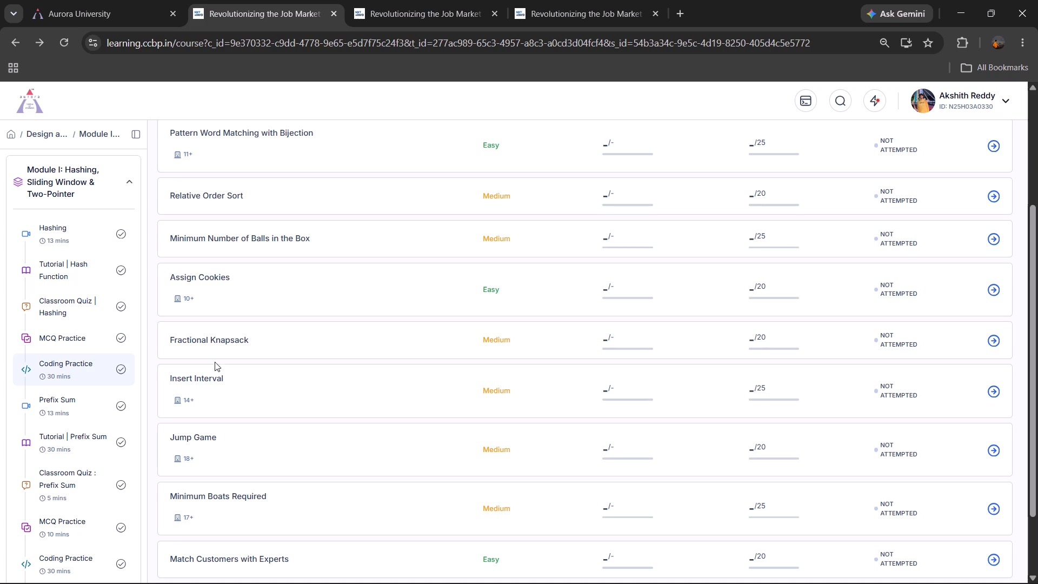
scroll(317, 360, "up", 2)
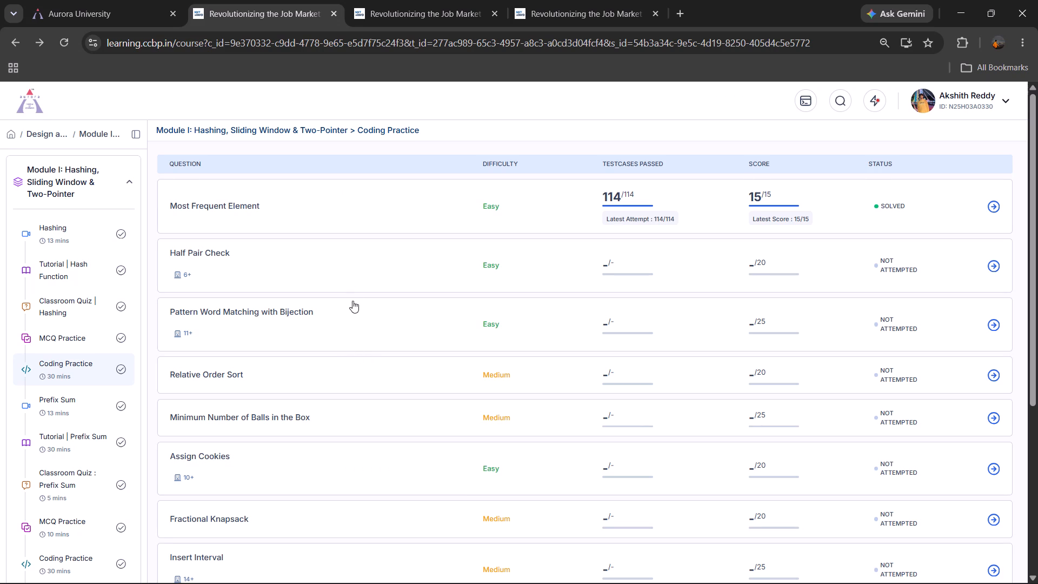
scroll(357, 317, "down", 1)
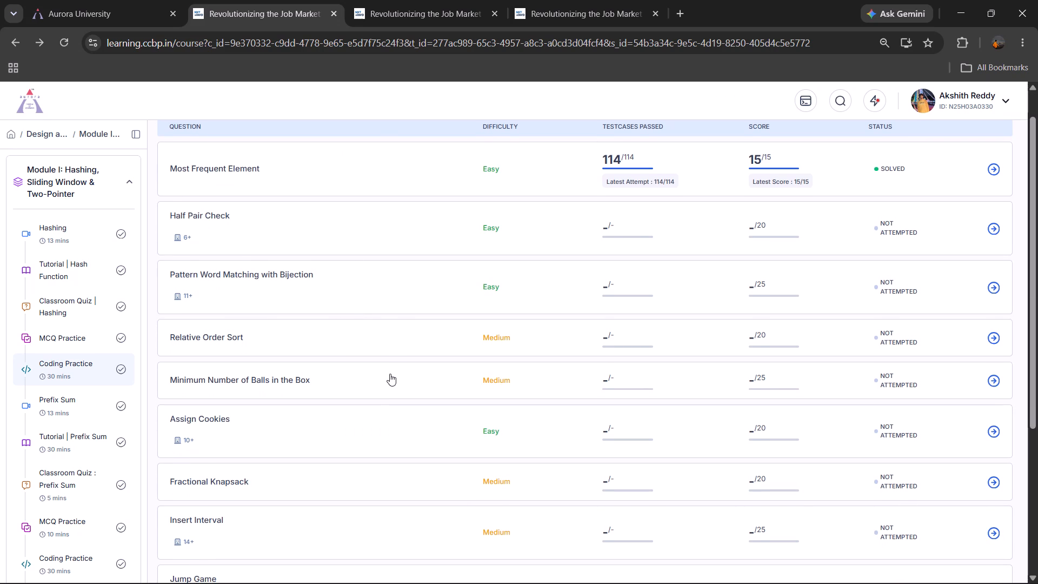
scroll(404, 402, "down", 1)
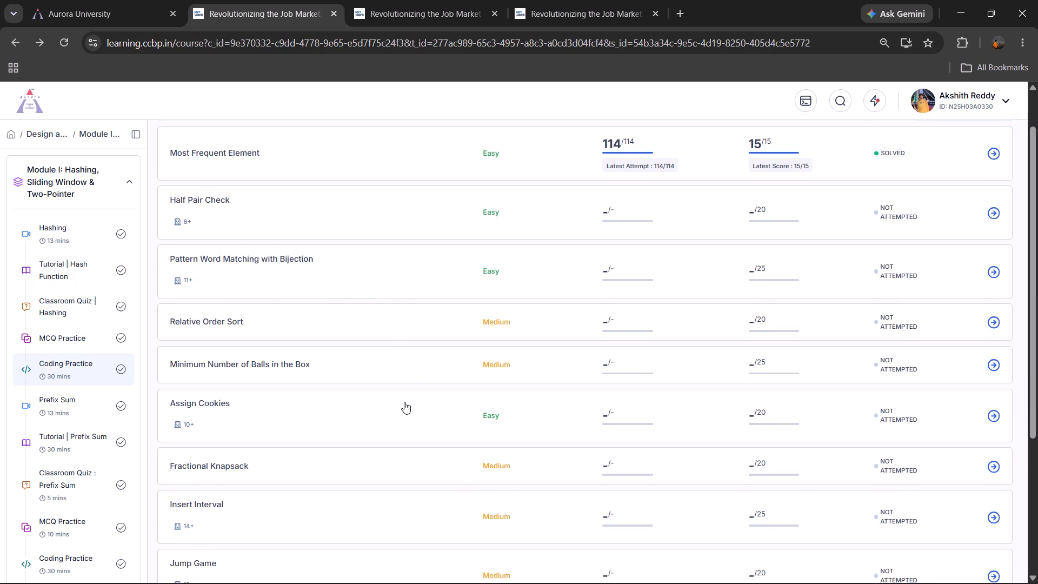
scroll(404, 402, "down", 2)
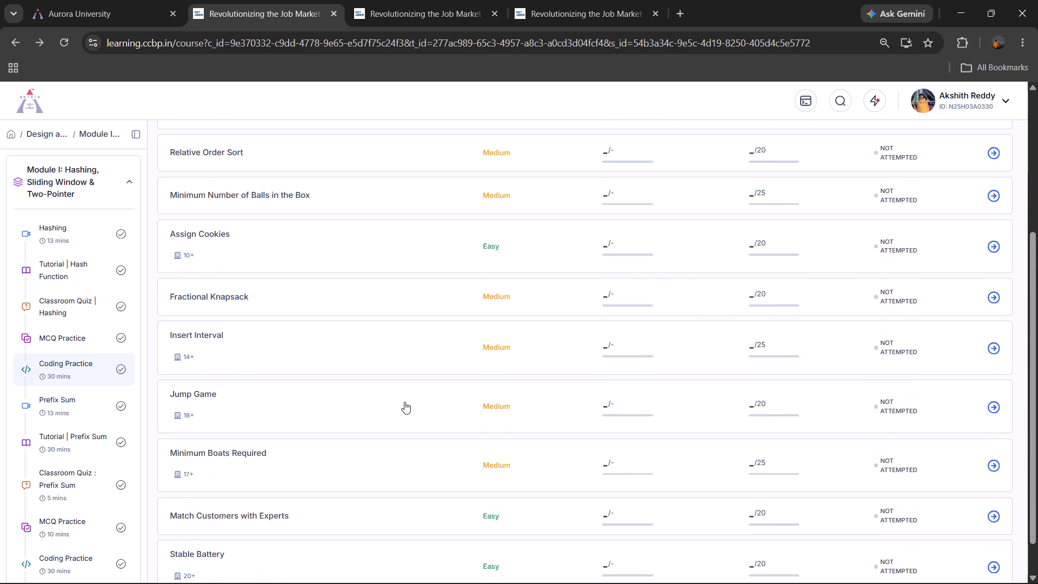
scroll(404, 402, "down", 1)
scroll(404, 402, "up", 9)
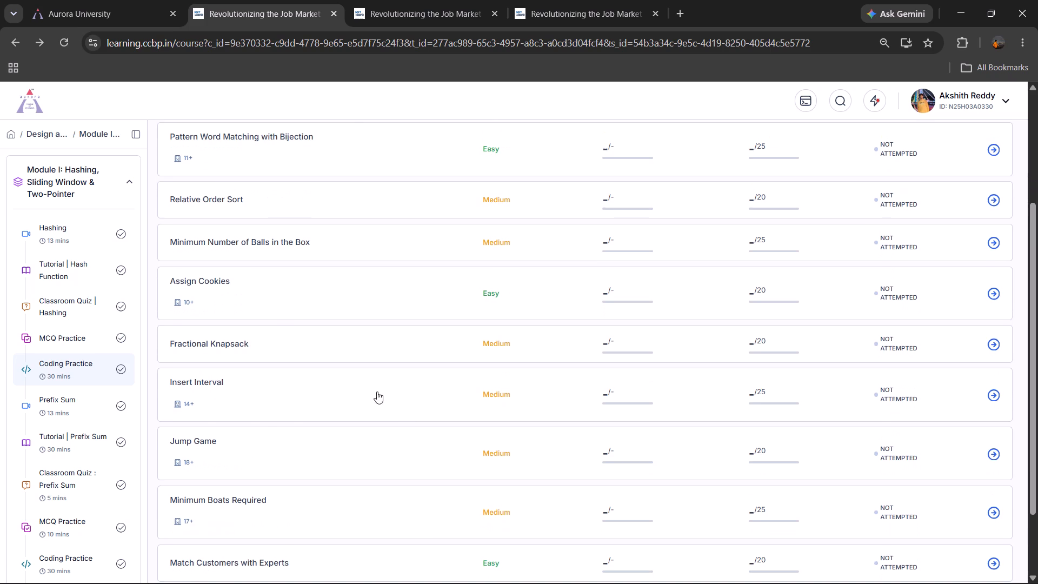
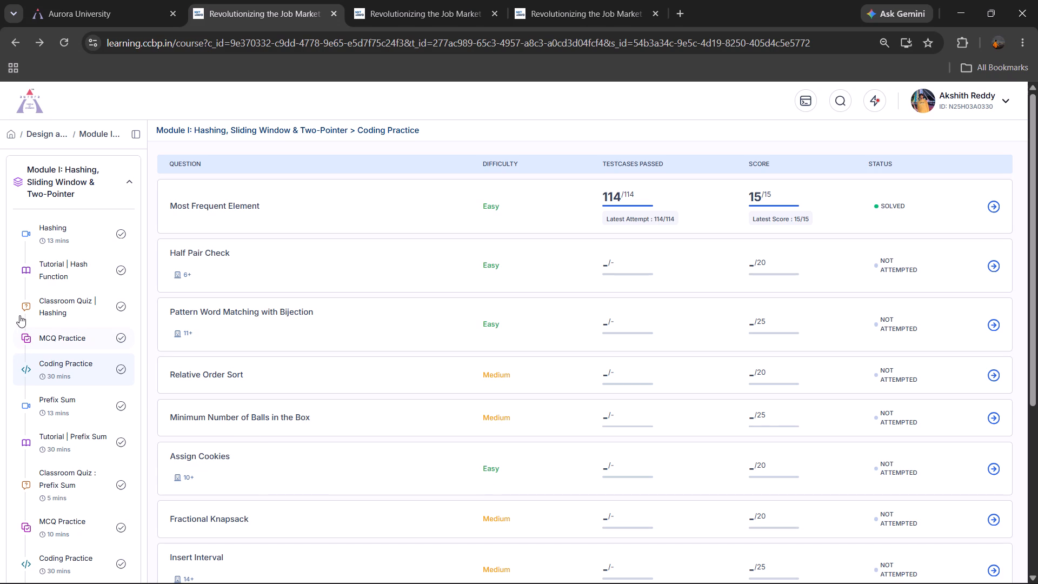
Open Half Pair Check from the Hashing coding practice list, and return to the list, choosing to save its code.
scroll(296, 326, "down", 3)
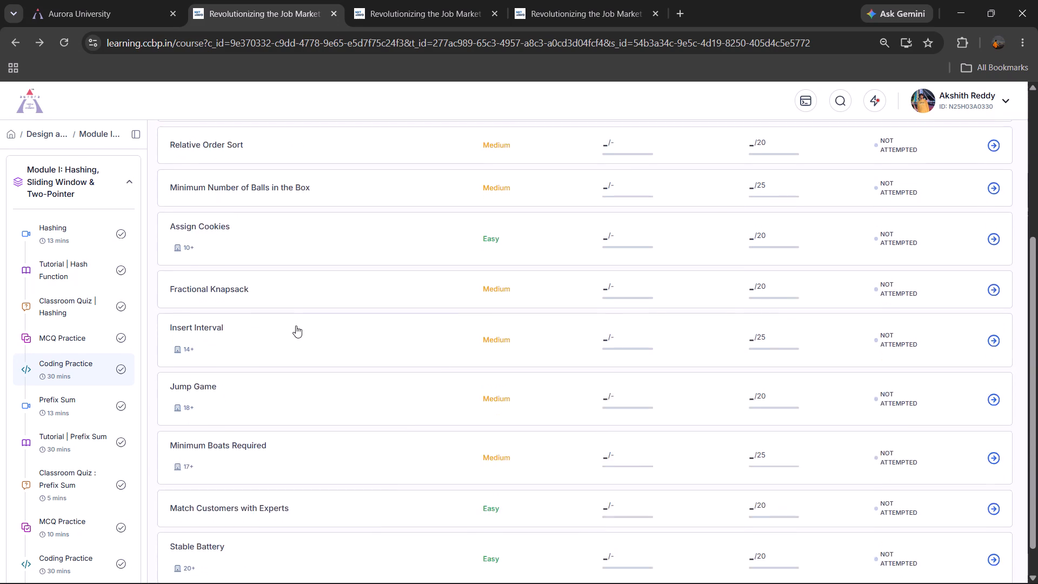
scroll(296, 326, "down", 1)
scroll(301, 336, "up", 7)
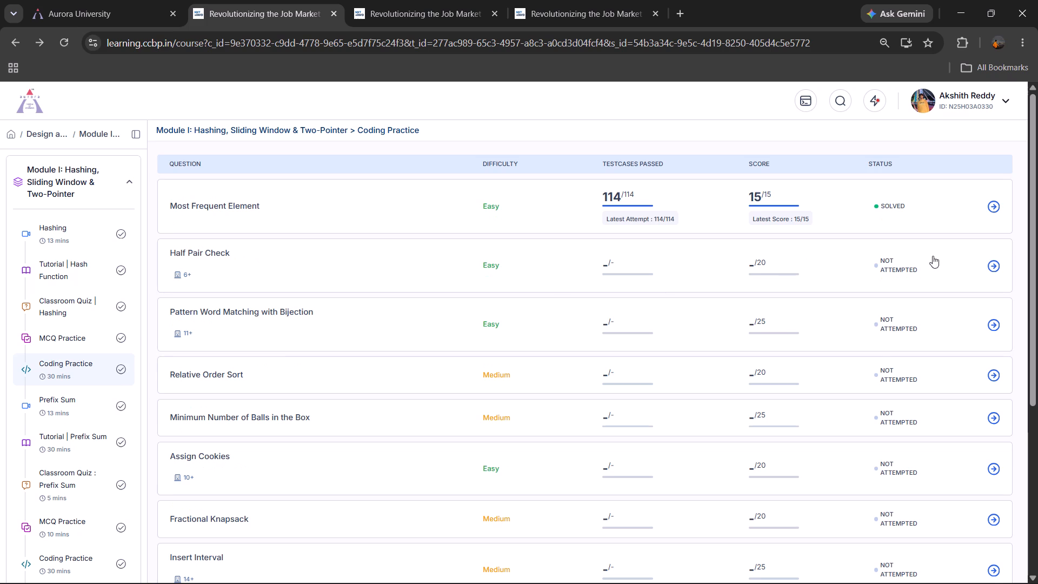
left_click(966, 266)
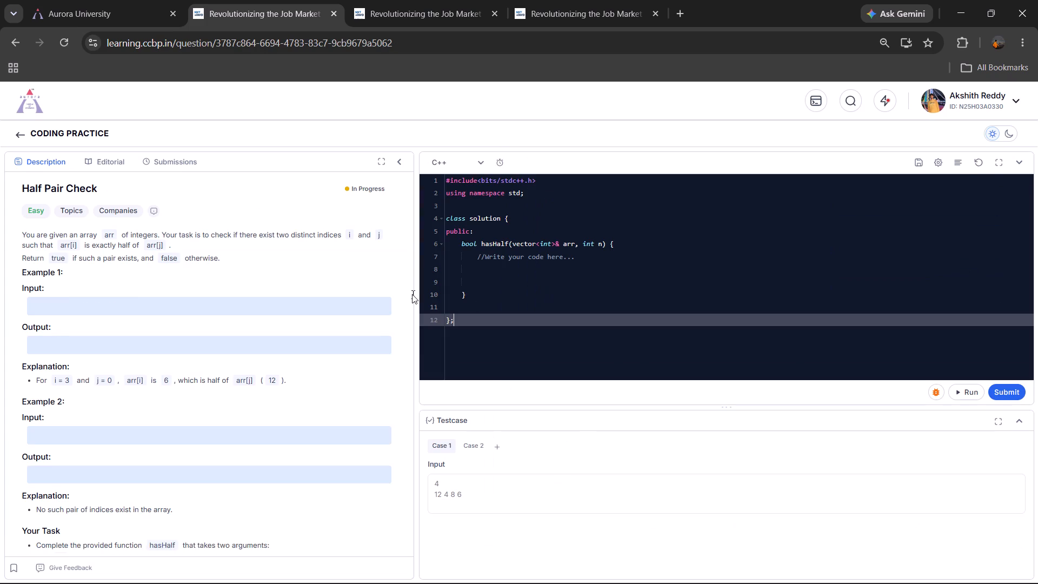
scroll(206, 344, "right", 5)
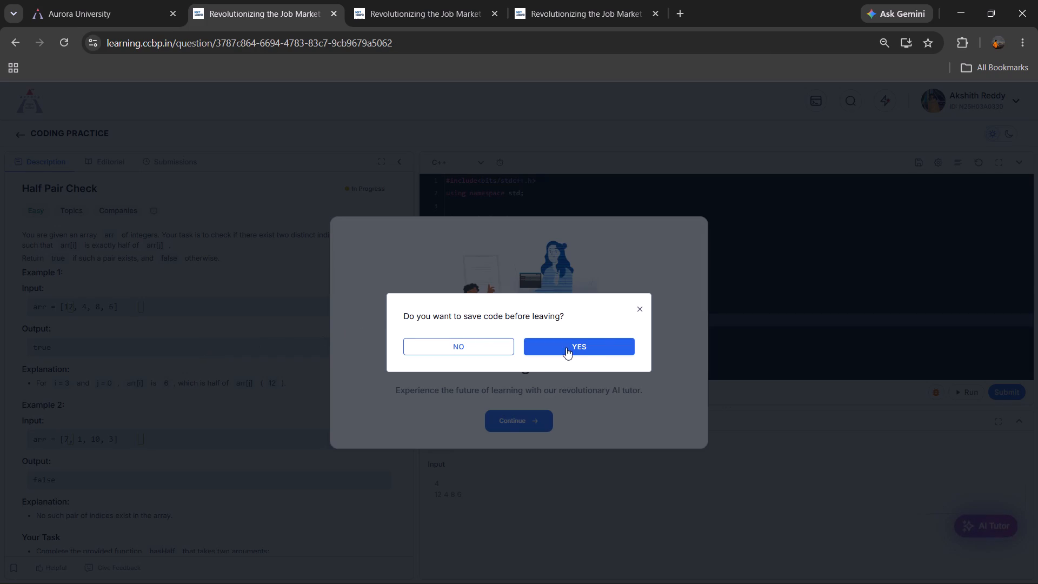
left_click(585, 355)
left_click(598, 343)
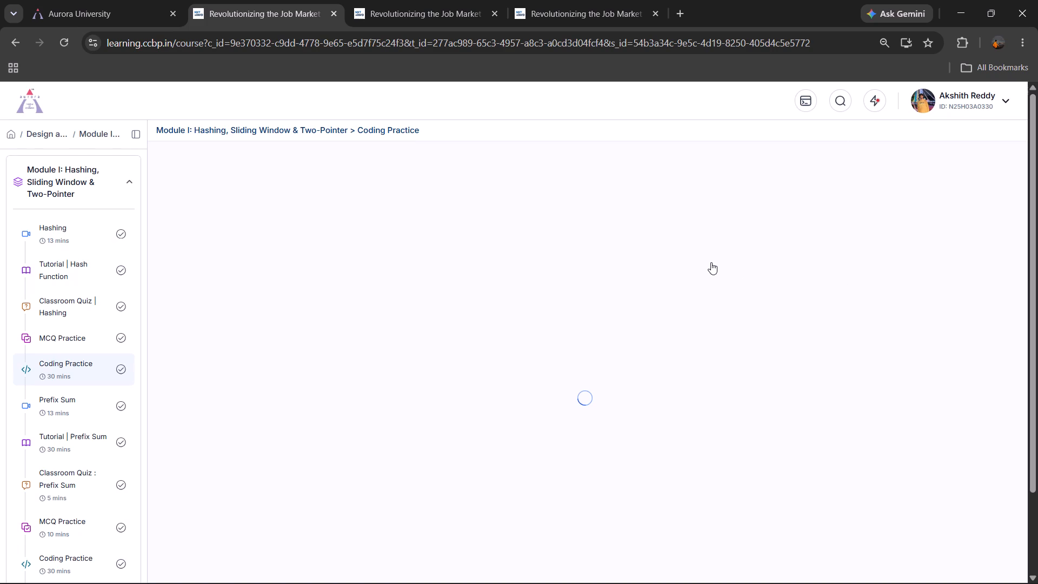
Examine the full Hashing coding practice question list again for the Shortest Subarray with Sum K problem.
scroll(711, 262, "down", 3)
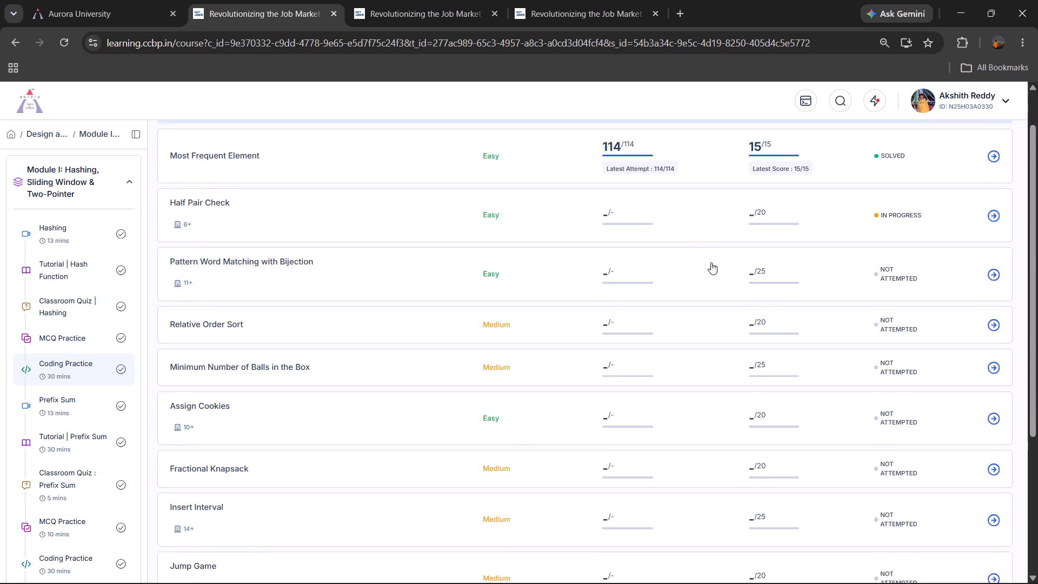
scroll(711, 262, "down", 2)
scroll(711, 262, "up", 2)
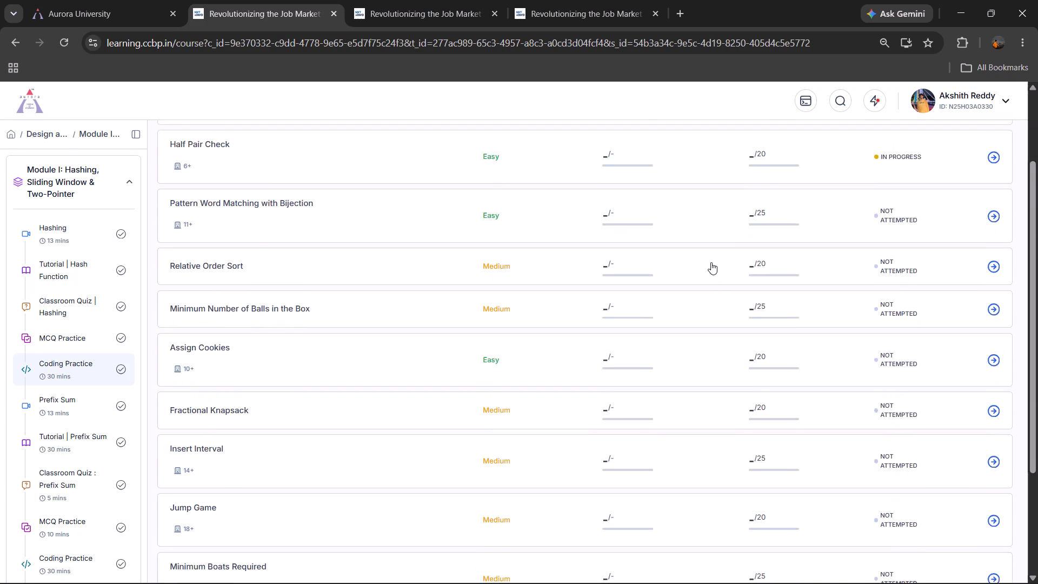
scroll(711, 262, "up", 1)
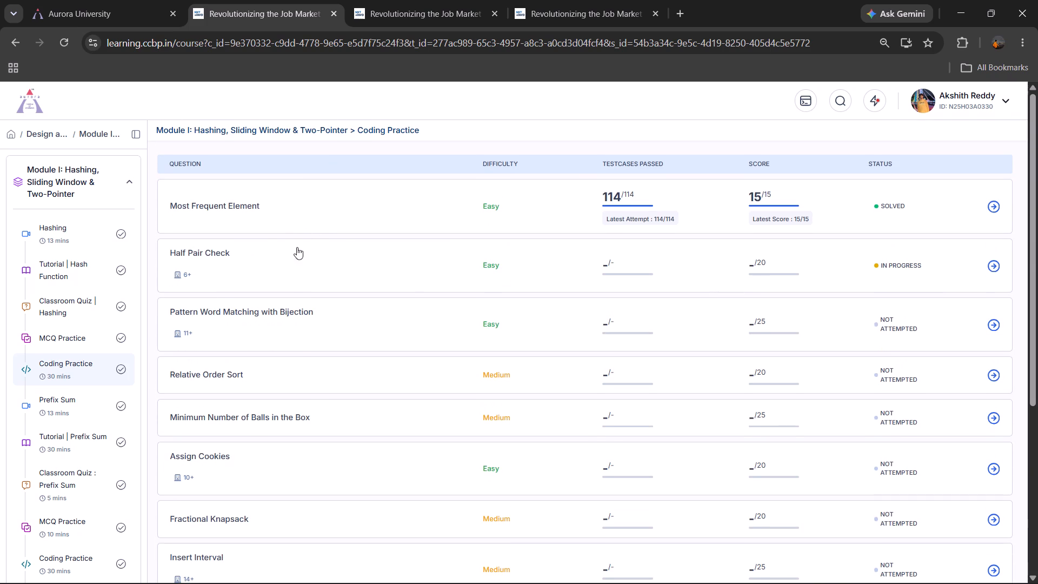
scroll(294, 357, "down", 1)
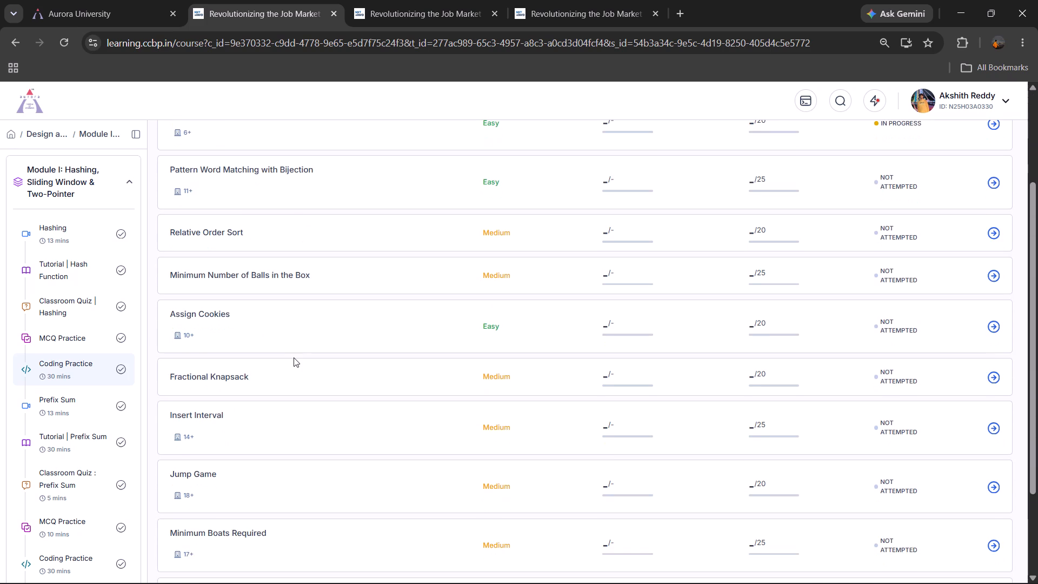
scroll(294, 357, "down", 1)
scroll(243, 449, "down", 1)
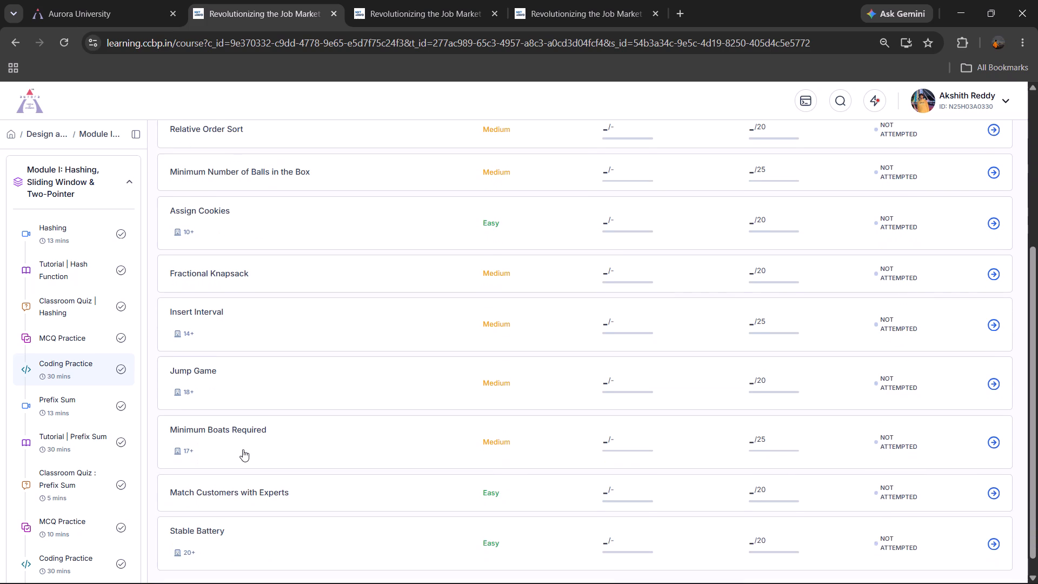
scroll(243, 449, "down", 2)
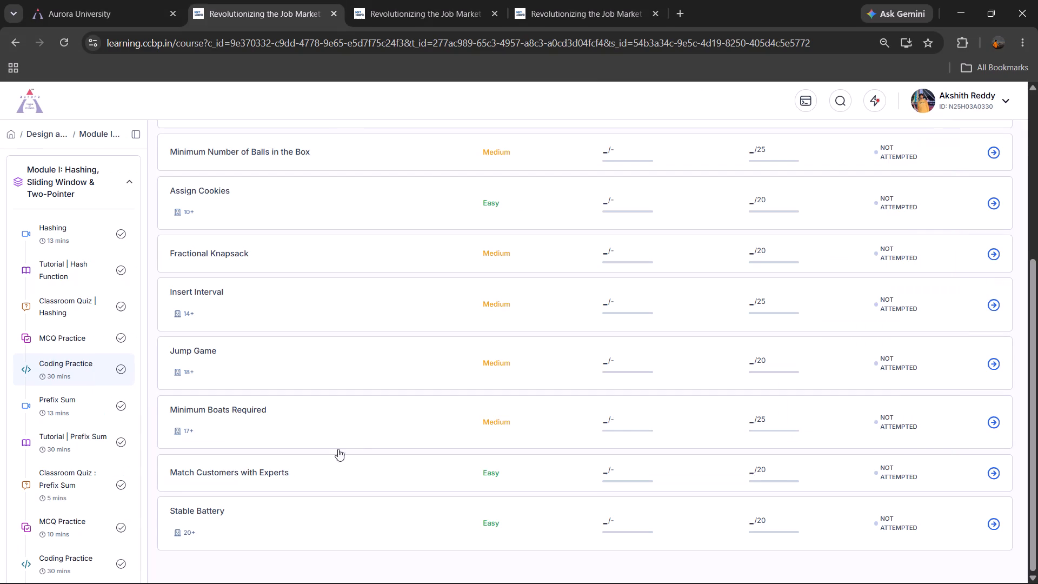
scroll(303, 393, "up", 4)
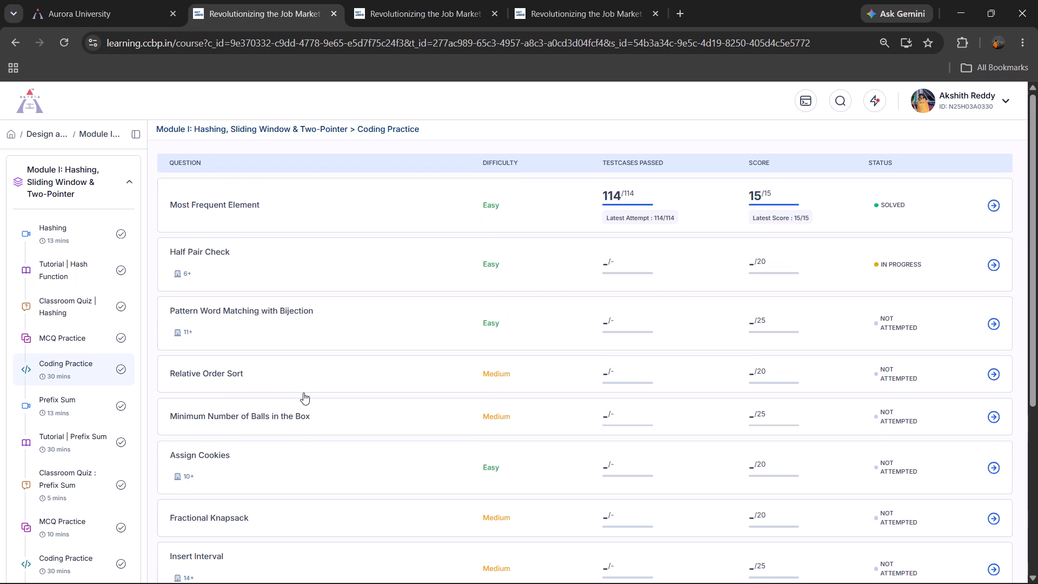
scroll(303, 393, "down", 1)
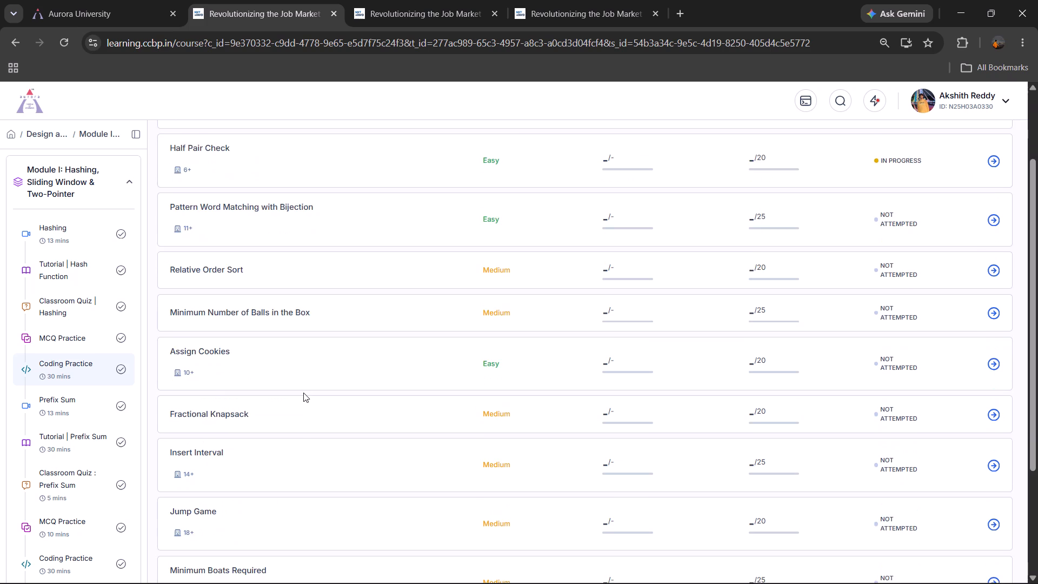
scroll(303, 393, "down", 3)
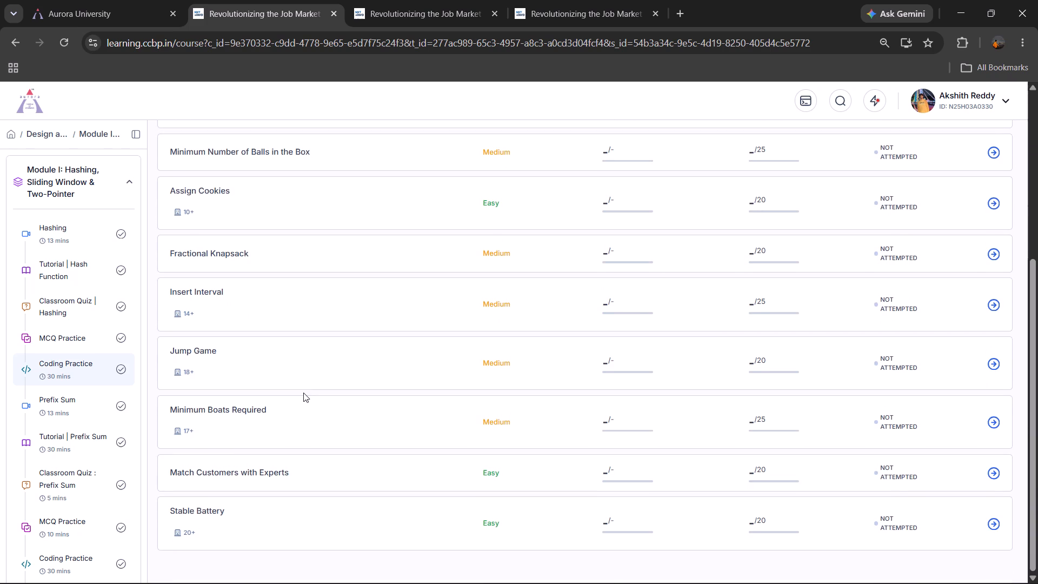
Go to the Two Sum coding practice list in Module I and look through its questions for Shortest Subarray with Sum K.
scroll(66, 529, "down", 4)
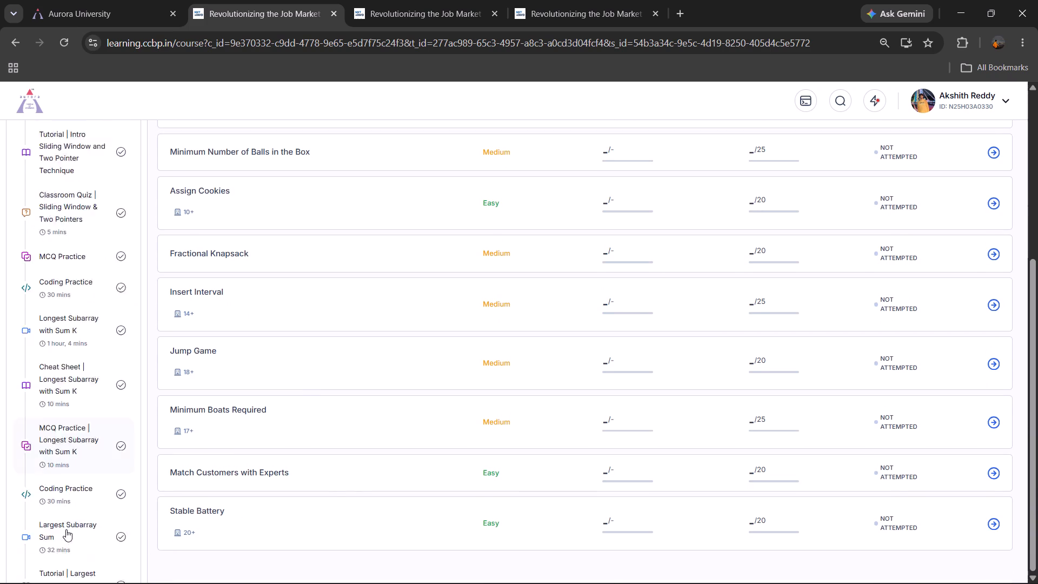
scroll(66, 529, "down", 2)
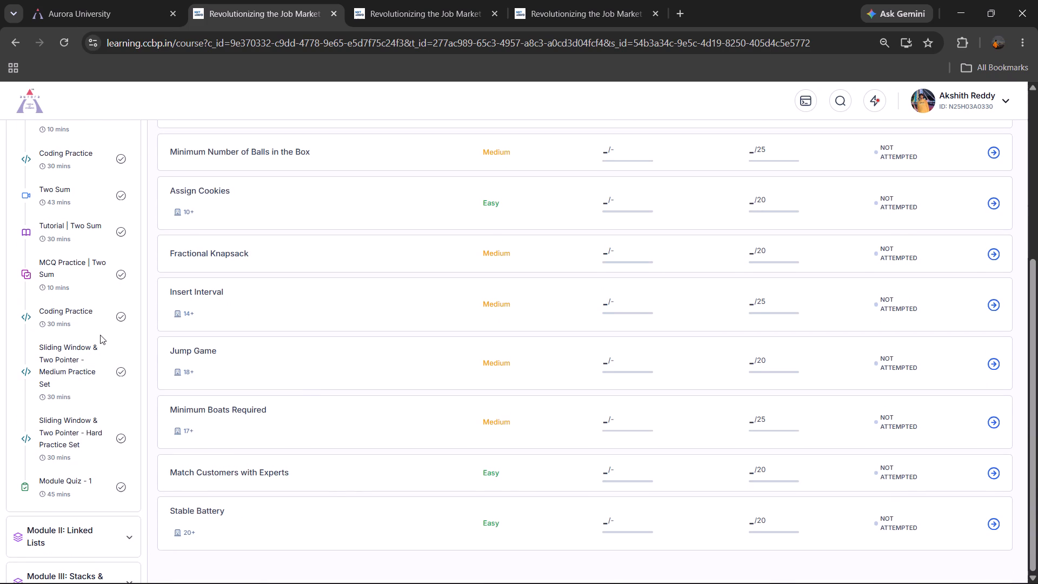
scroll(74, 355, "up", 1)
left_click(74, 355)
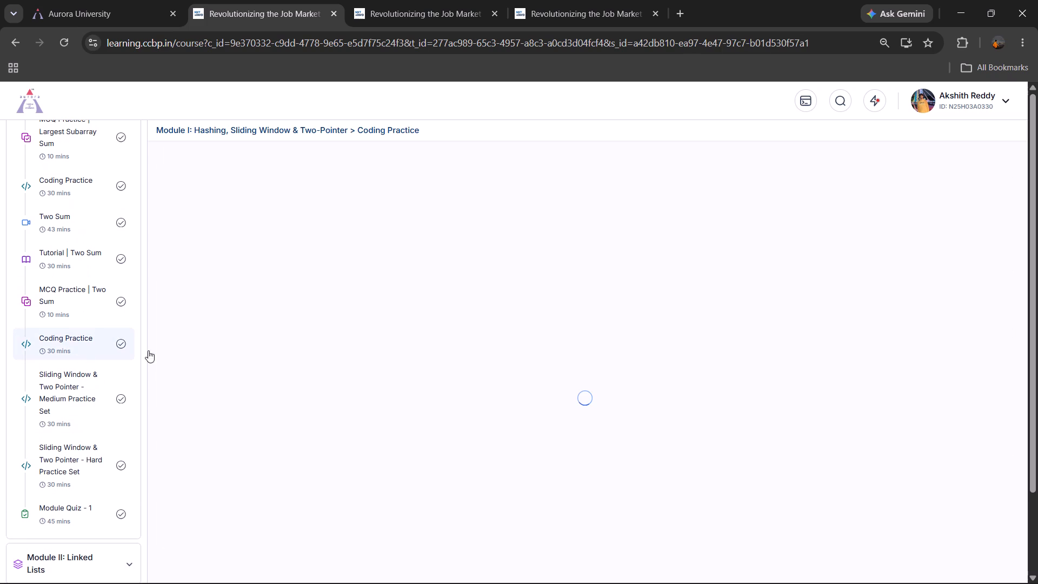
scroll(270, 355, "down", 3)
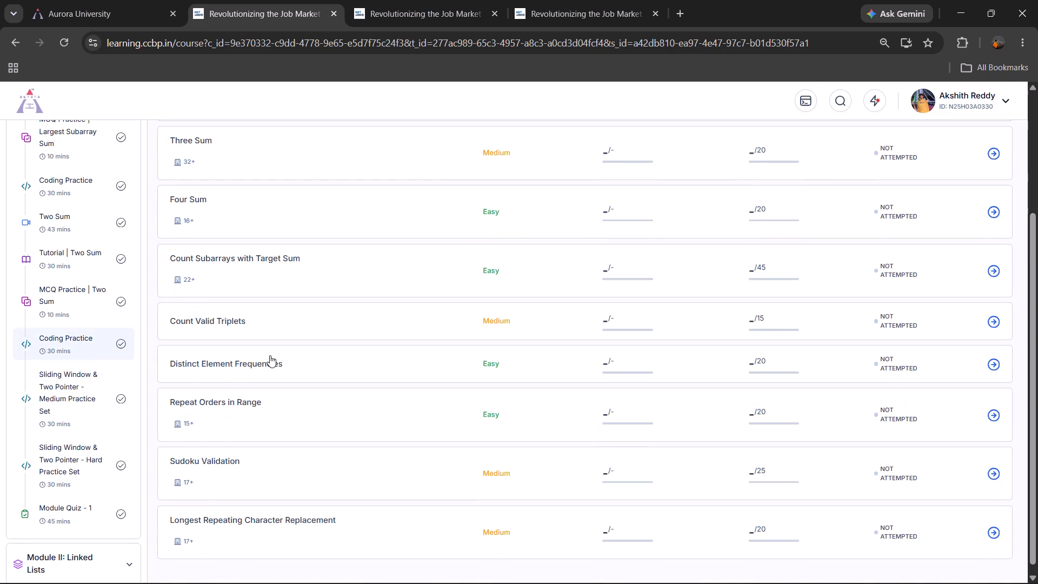
Open the Shortest Subarray with Sum k problem from the coding practice that follows the Longest Subarray with Sum K lessons.
scroll(110, 288, "up", 1)
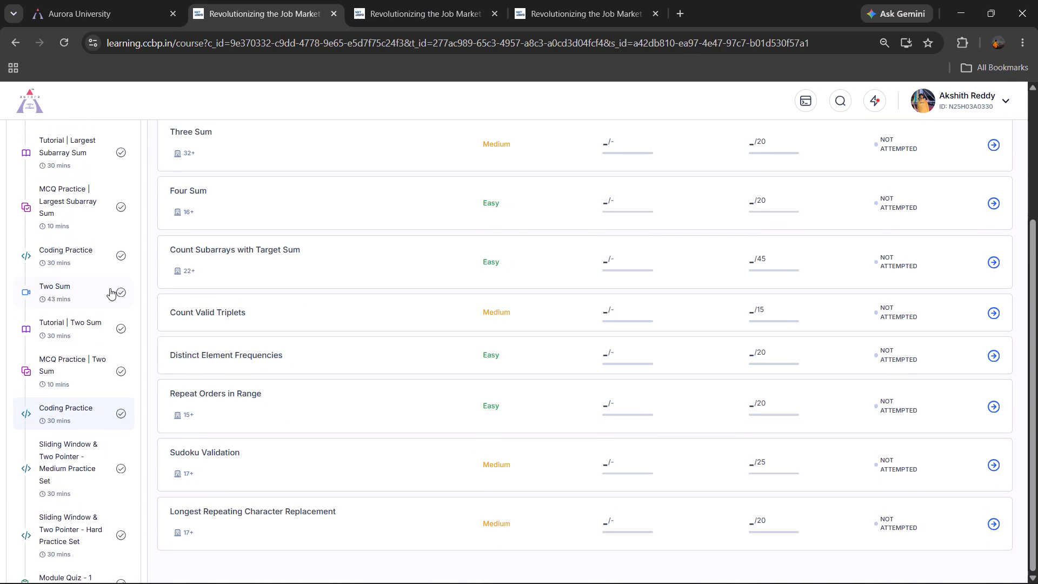
scroll(110, 288, "up", 2)
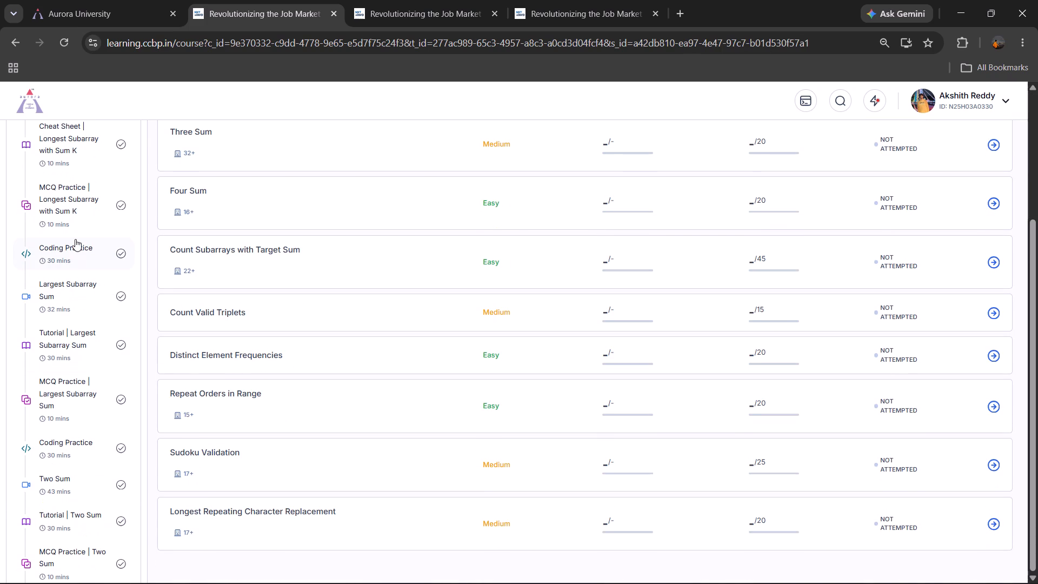
left_click(75, 239)
scroll(264, 327, "up", 1)
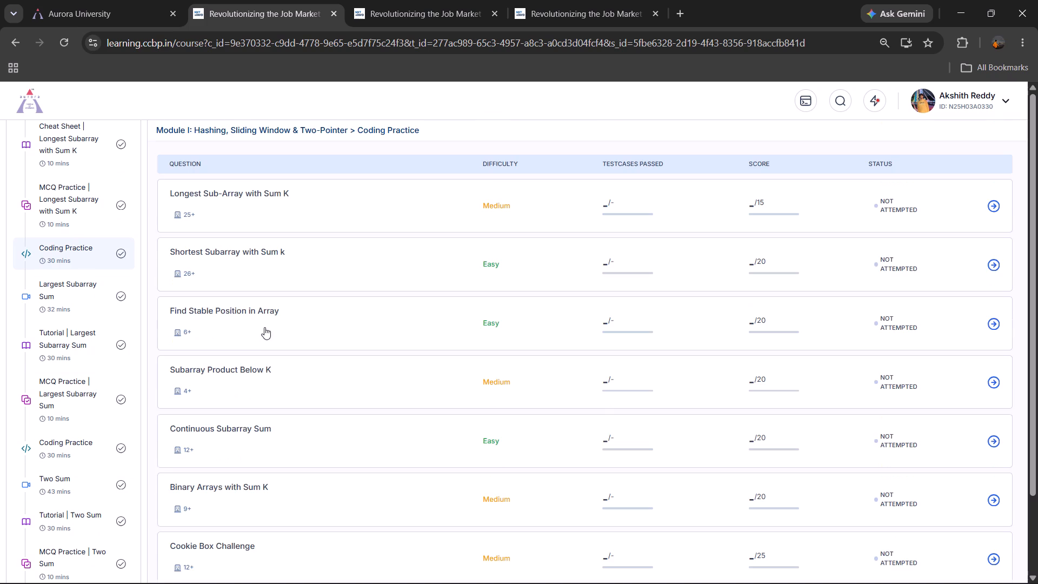
scroll(264, 327, "up", 1)
left_click(983, 274)
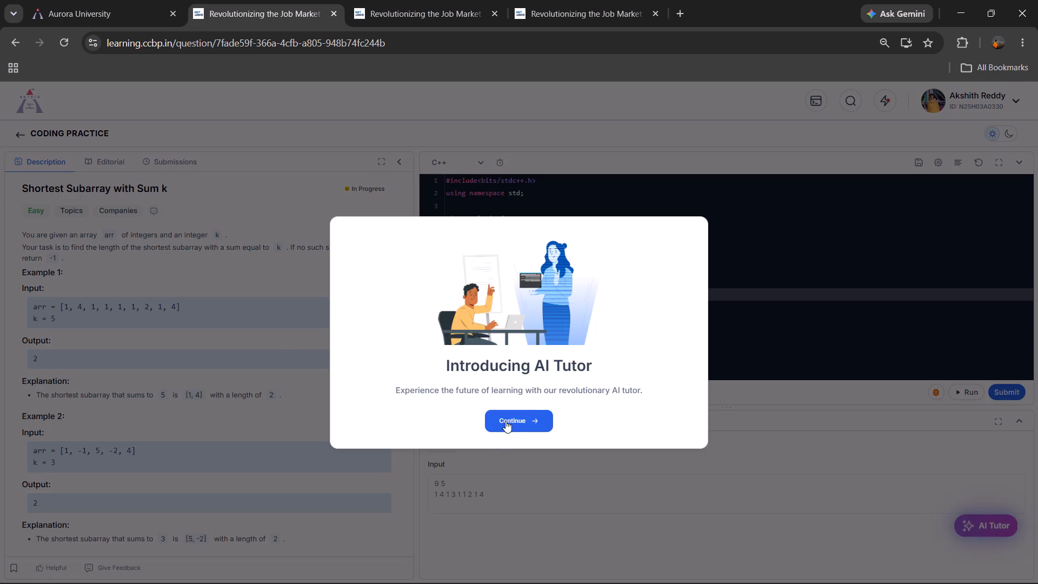
Dismiss the AI Tutor introduction and close the AI Tutor.
left_click(512, 424)
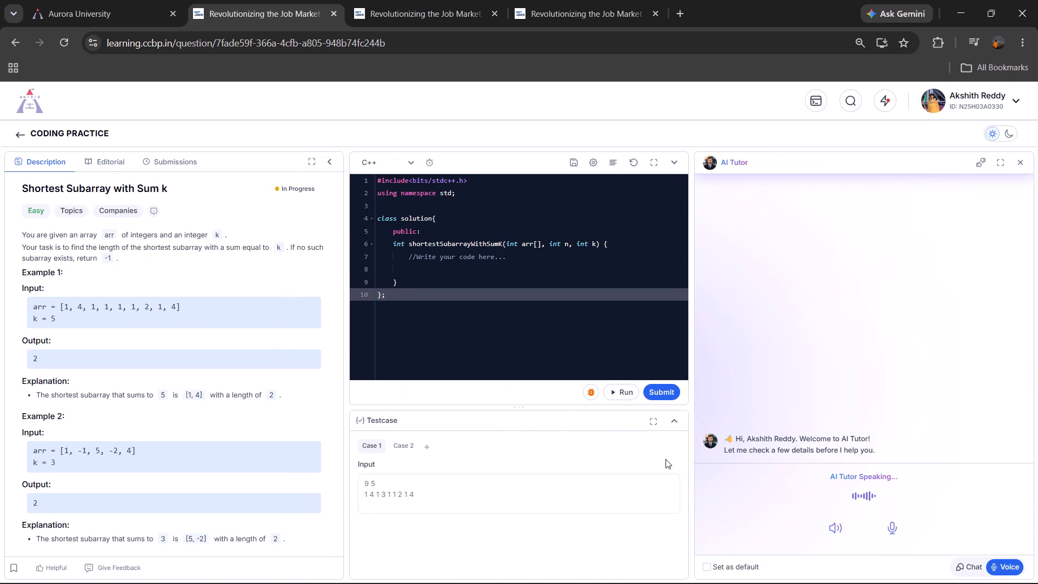
left_click(1016, 164)
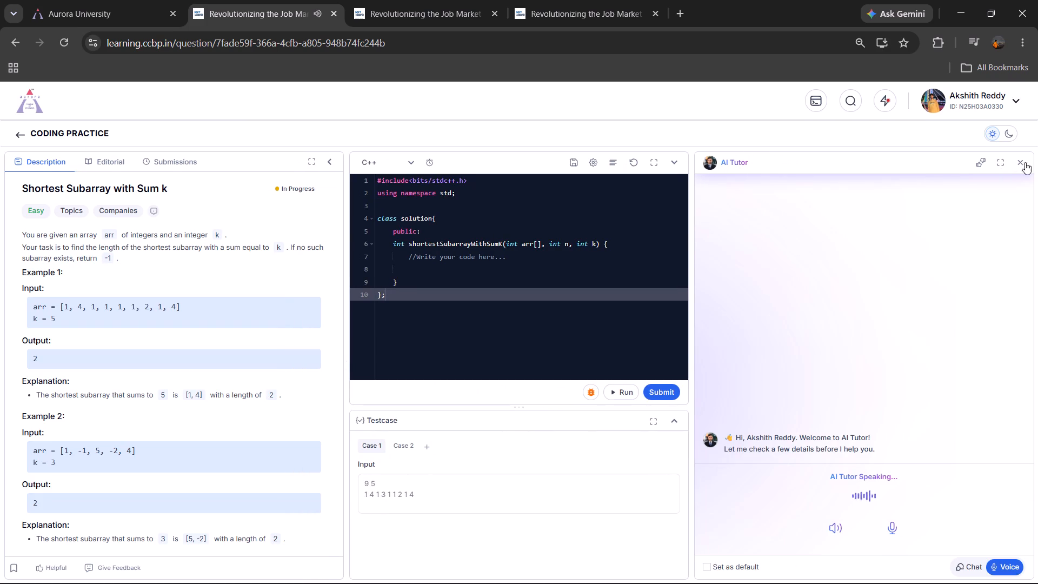
left_click(1019, 165)
double_click(1026, 161)
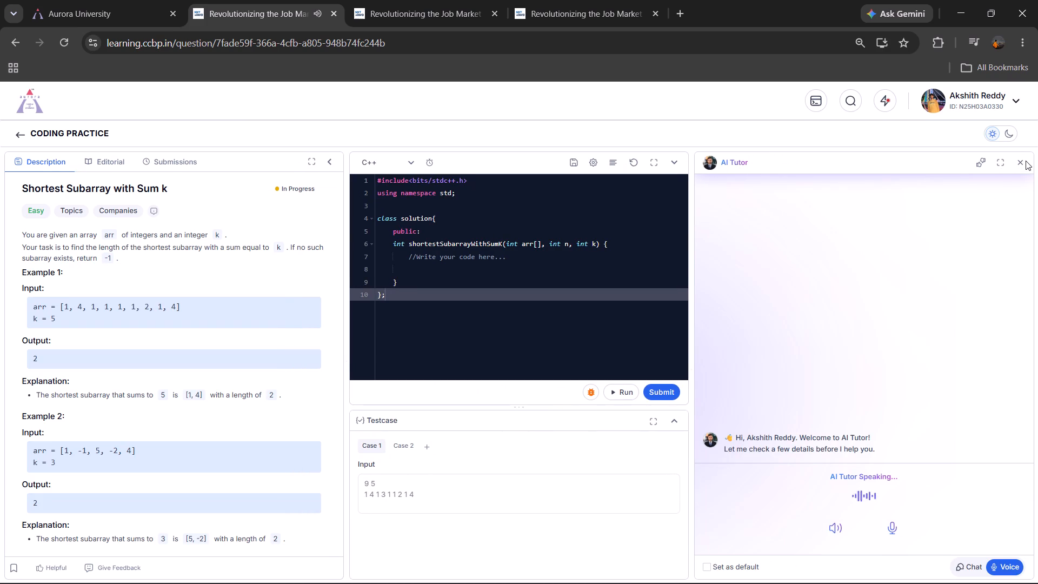
left_click(1023, 161)
Ask Gemini for the problem's solution with the prompt "CODE", copy the C++ code it gives, and close Gemini.
left_click(906, 4)
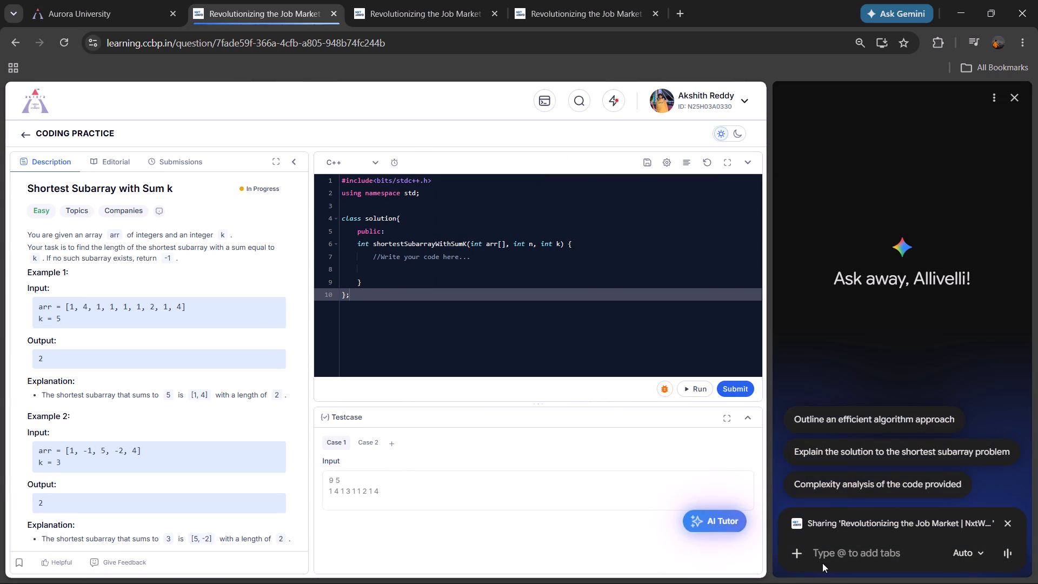
type("CODE")
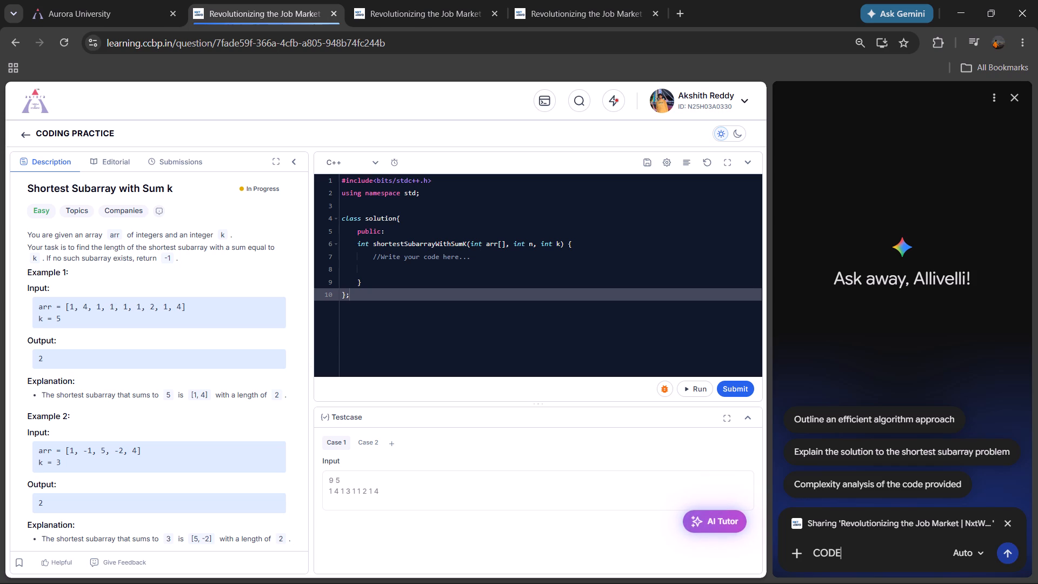
key("Return")
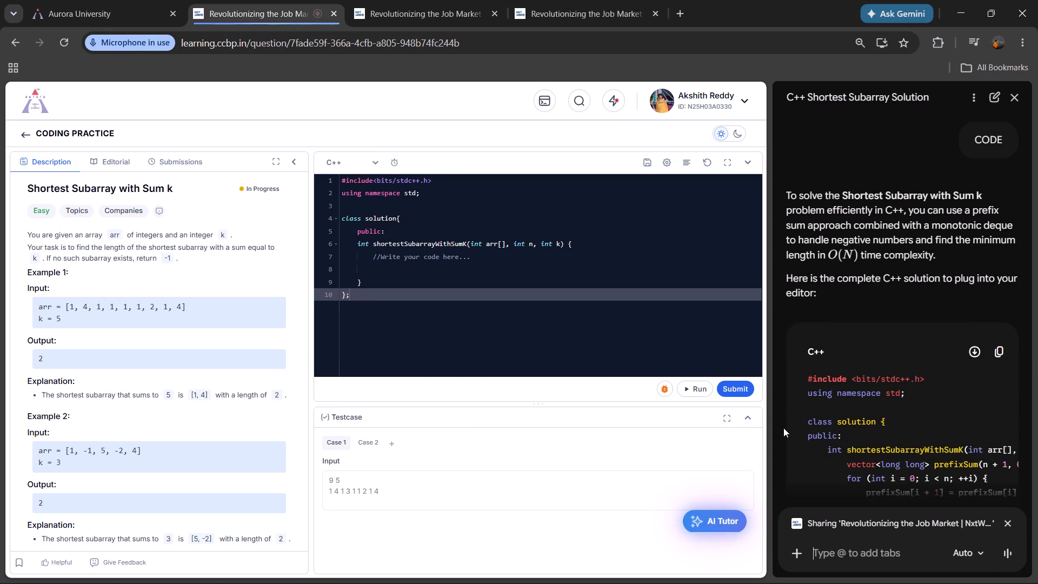
scroll(783, 428, "down", 1)
left_click(1003, 236)
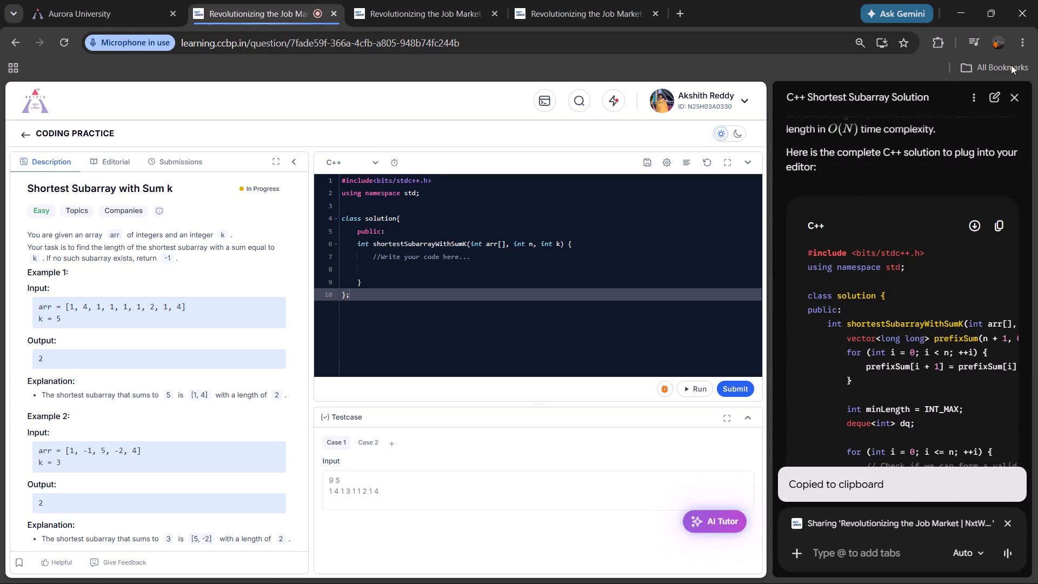
left_click(1019, 98)
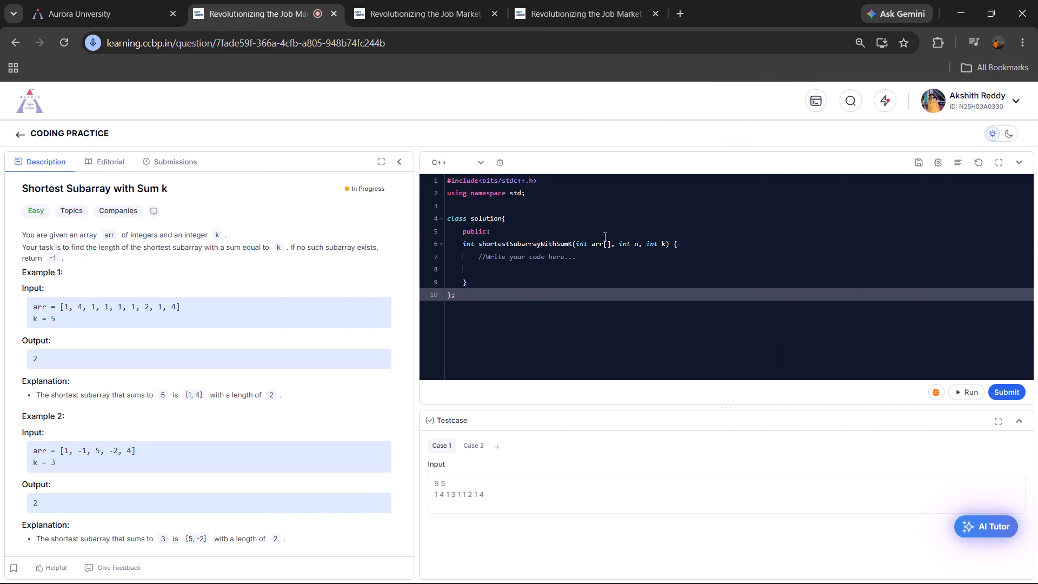
Replace the entire C++ starter code with the copied Shortest Subarray with Sum k solution.
left_click(604, 236)
key("ctrl+a")
key("ctrl+v")
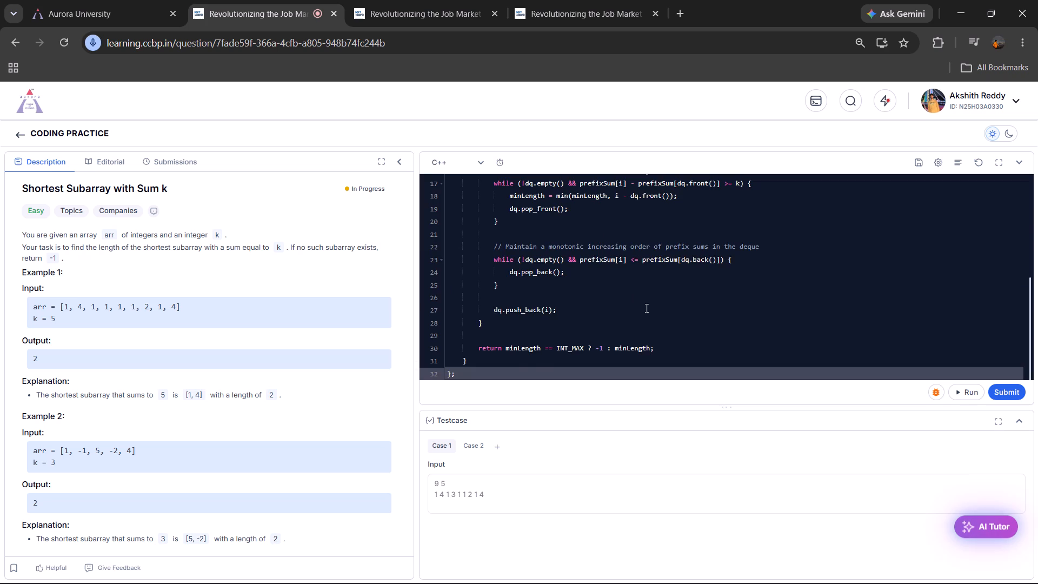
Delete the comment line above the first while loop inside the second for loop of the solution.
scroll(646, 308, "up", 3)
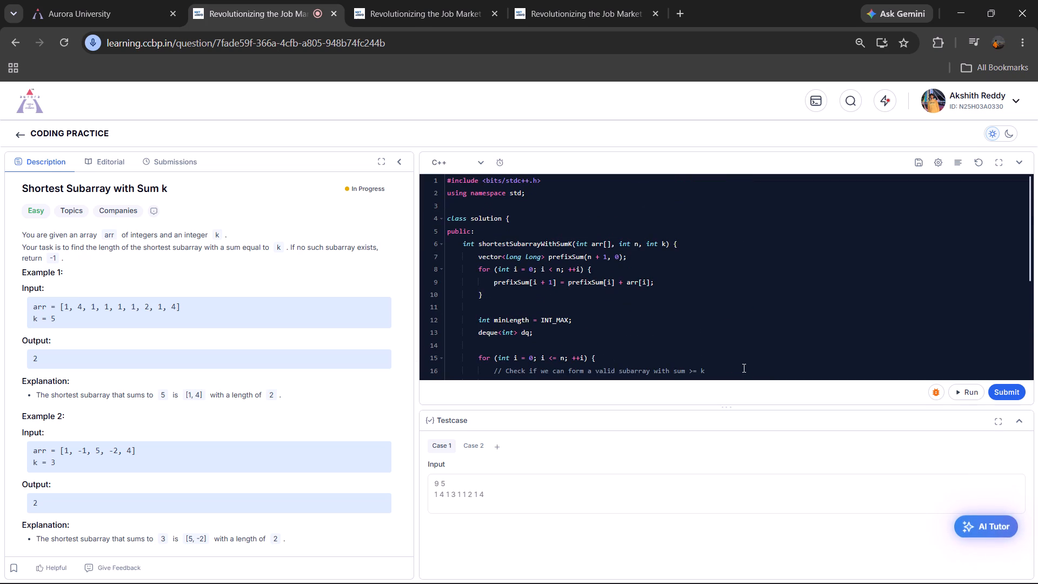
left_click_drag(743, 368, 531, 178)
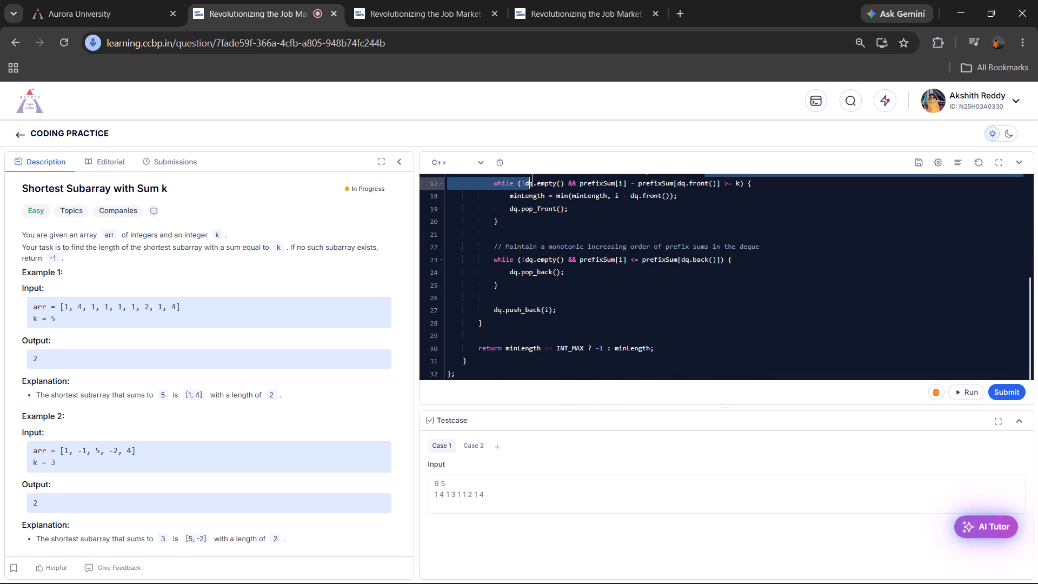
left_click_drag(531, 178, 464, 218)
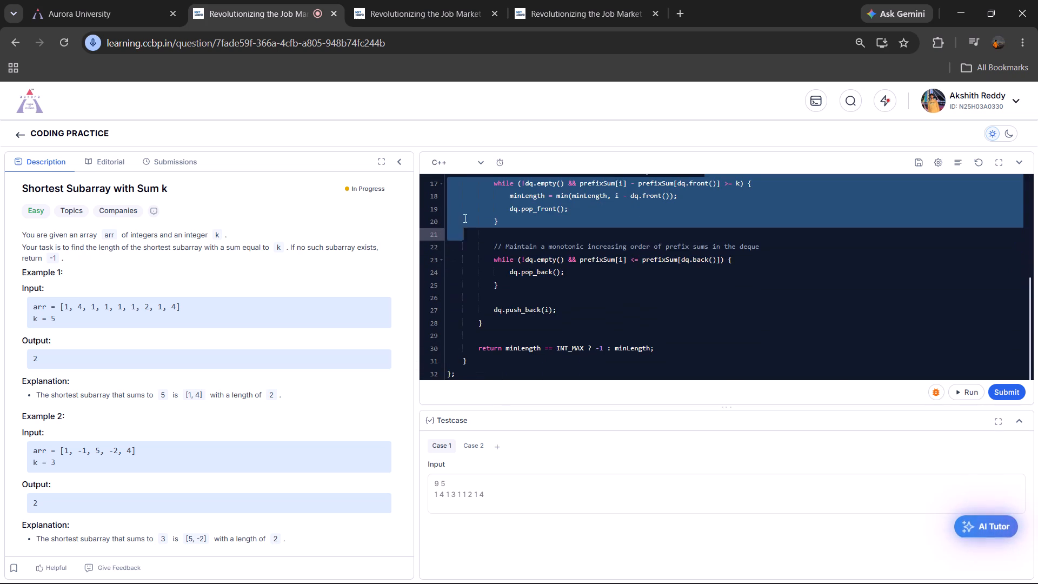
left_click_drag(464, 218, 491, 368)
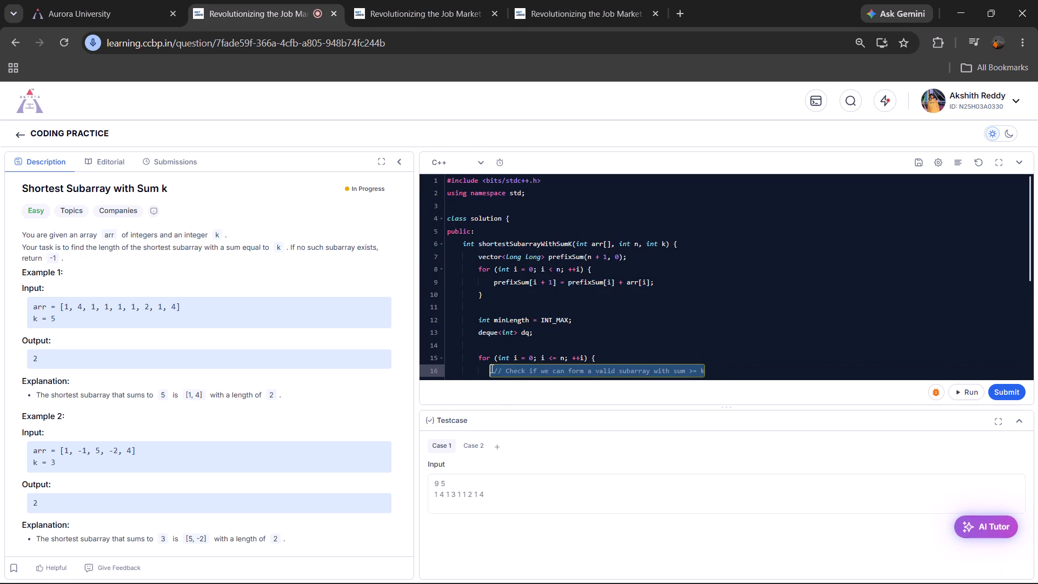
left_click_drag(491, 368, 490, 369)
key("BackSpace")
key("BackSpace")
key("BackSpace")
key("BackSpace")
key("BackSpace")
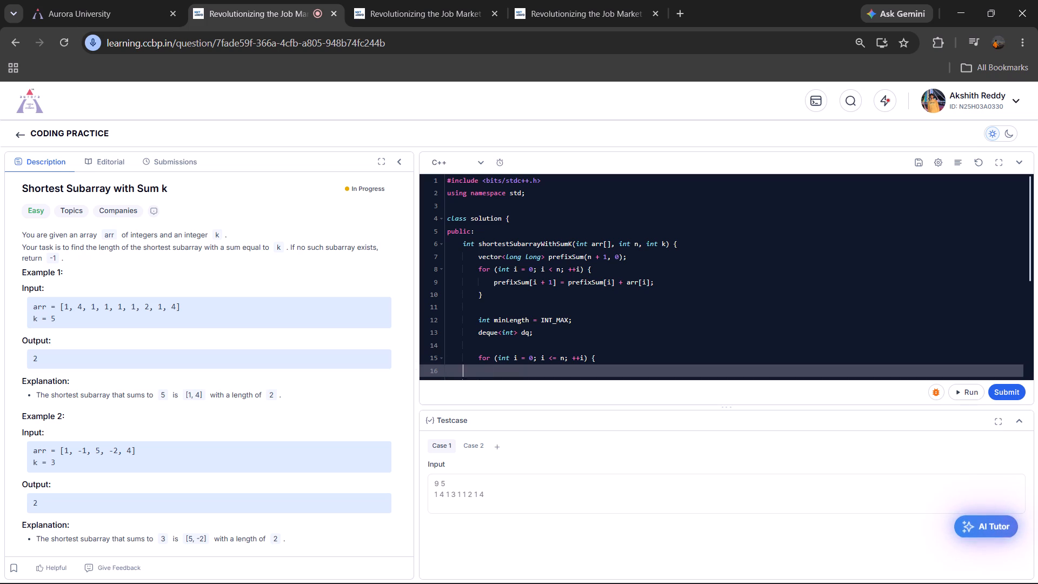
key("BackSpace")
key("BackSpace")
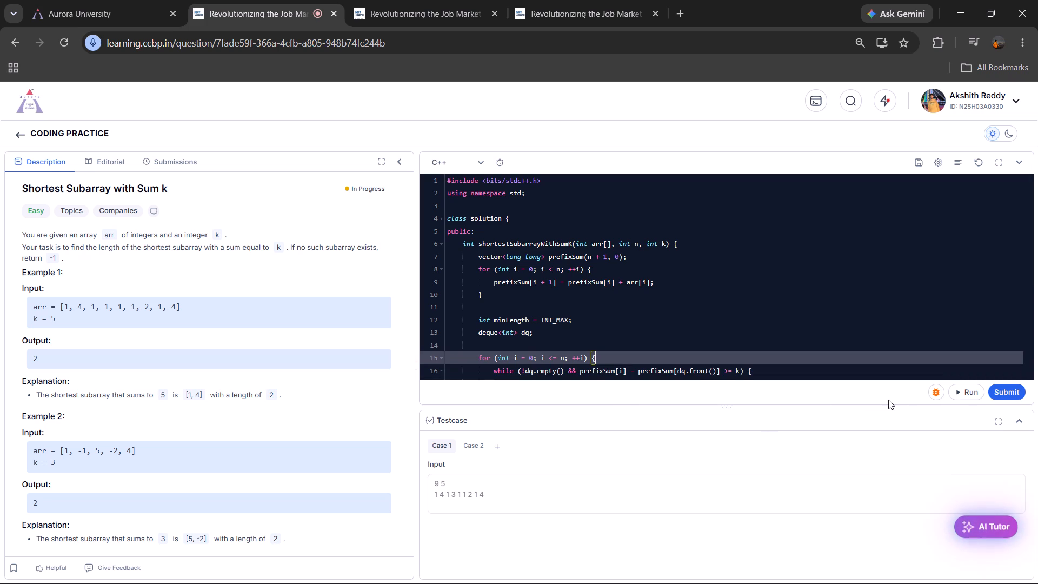
Run the code against the sample test cases and check the Case 2 result.
left_click(966, 384)
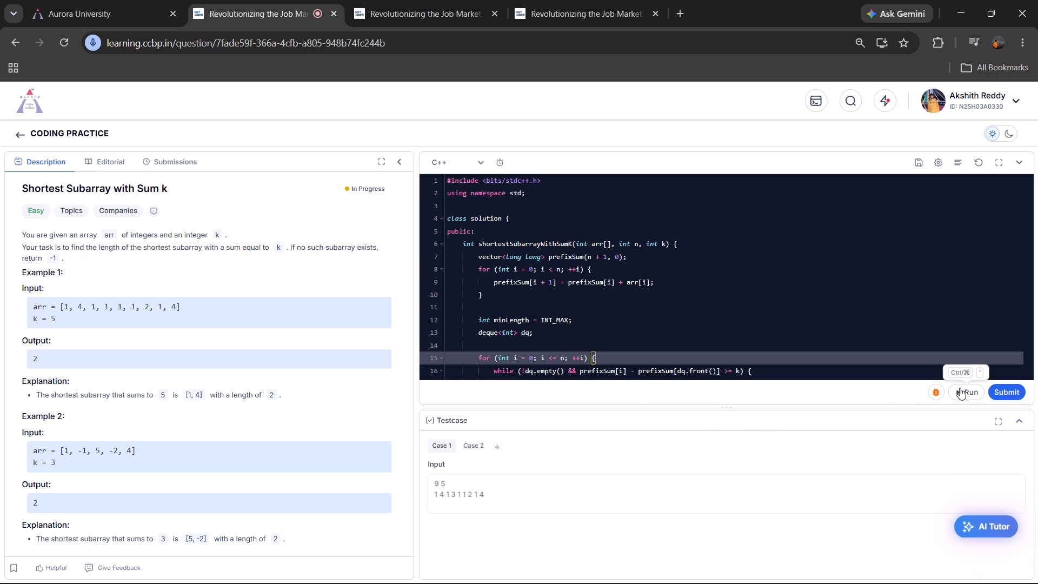
left_click(958, 388)
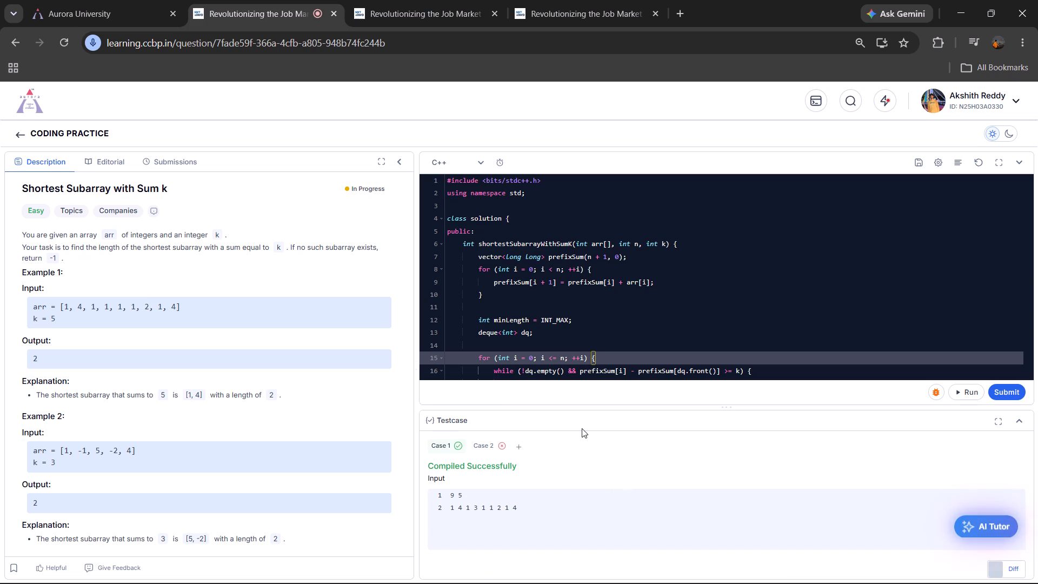
left_click(500, 448)
scroll(541, 372, "down", 1)
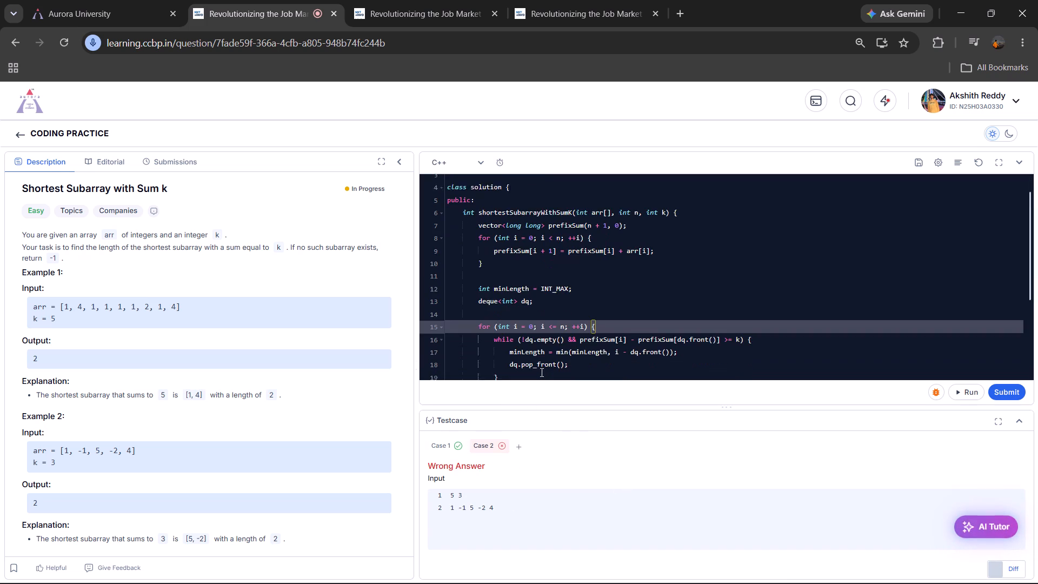
scroll(541, 372, "up", 1)
Replace the entire editor code with the Shortest Subarray with Sum K code copied from the LAB REPORT 1 ADS document in Word.
left_click(541, 372)
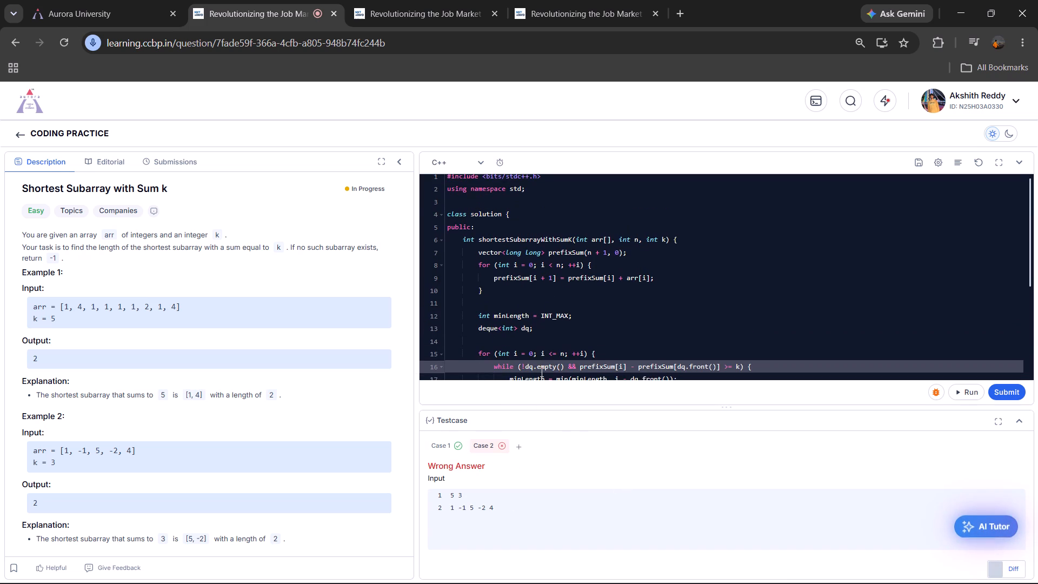
key("ctrl+a")
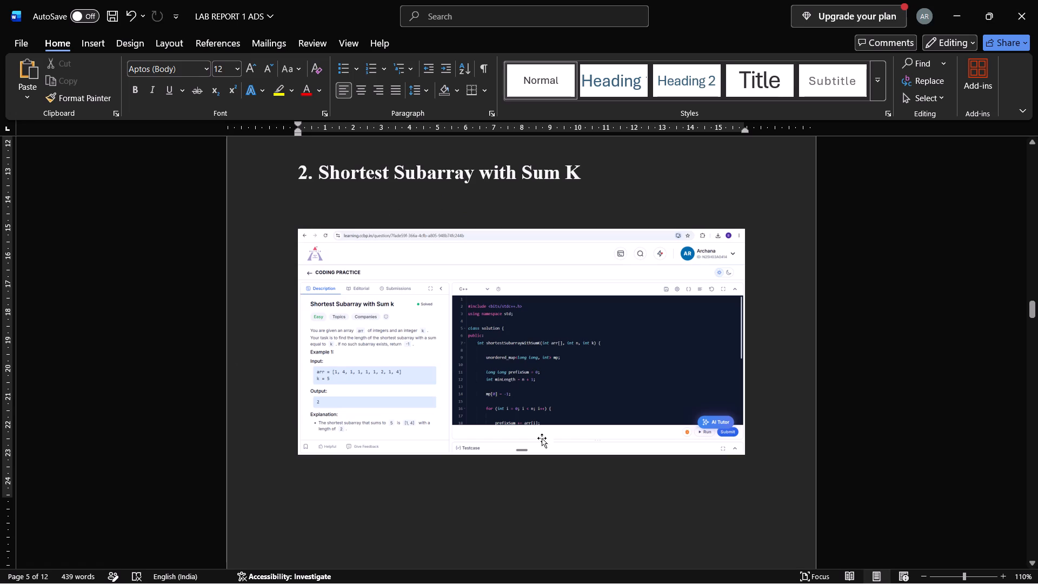
scroll(536, 468, "down", 2)
right_click(536, 468)
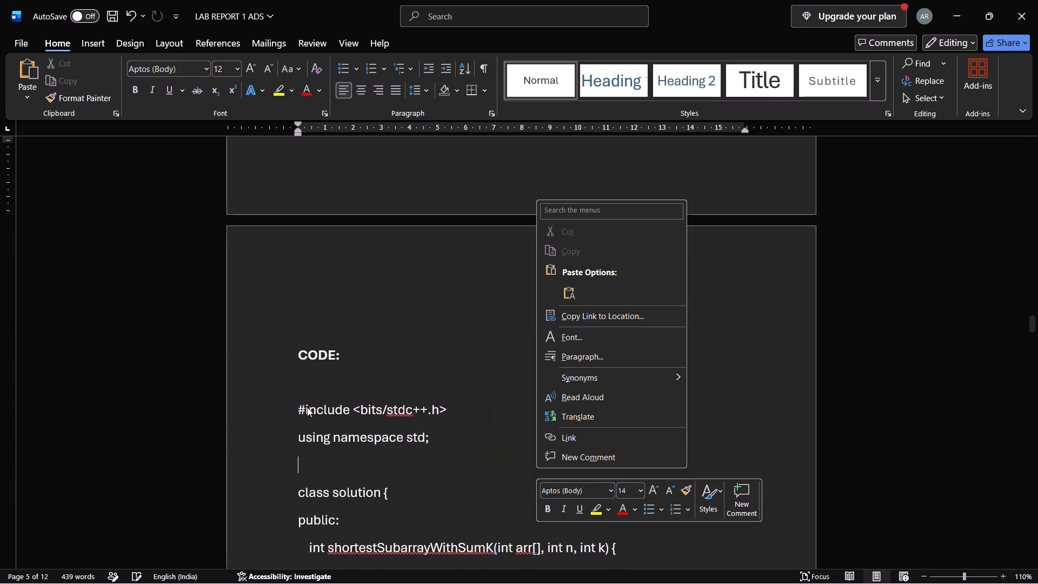
left_click_drag(296, 401, 281, 389)
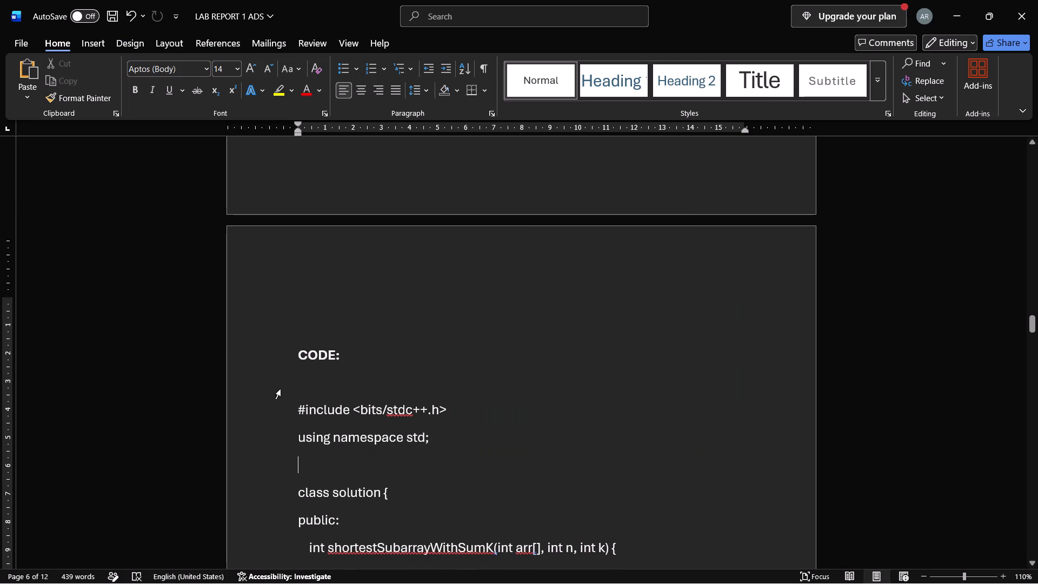
left_click_drag(281, 389, 285, 392)
left_click_drag(285, 392, 440, 583)
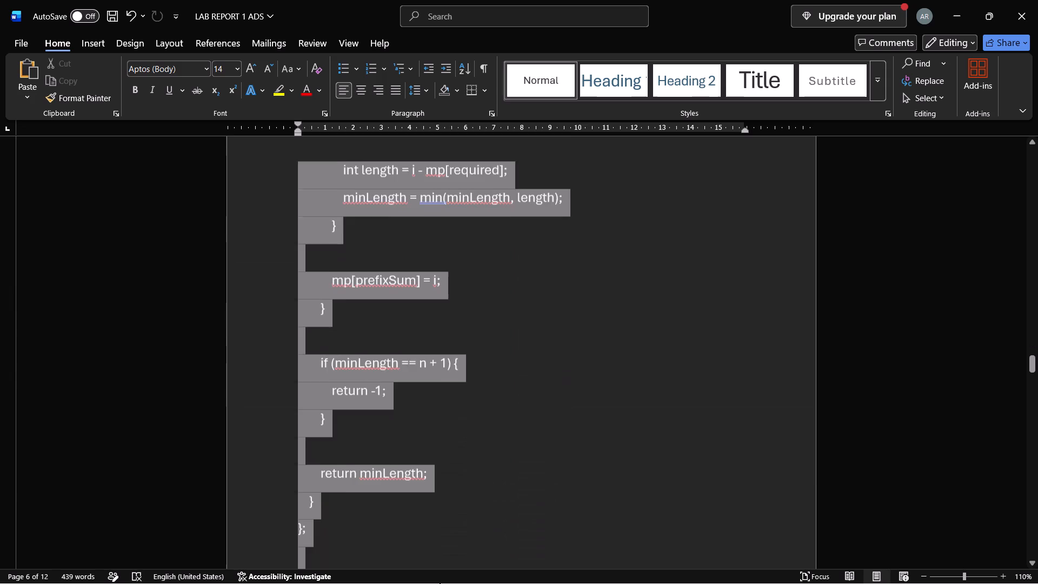
left_click_drag(440, 583, 345, 154)
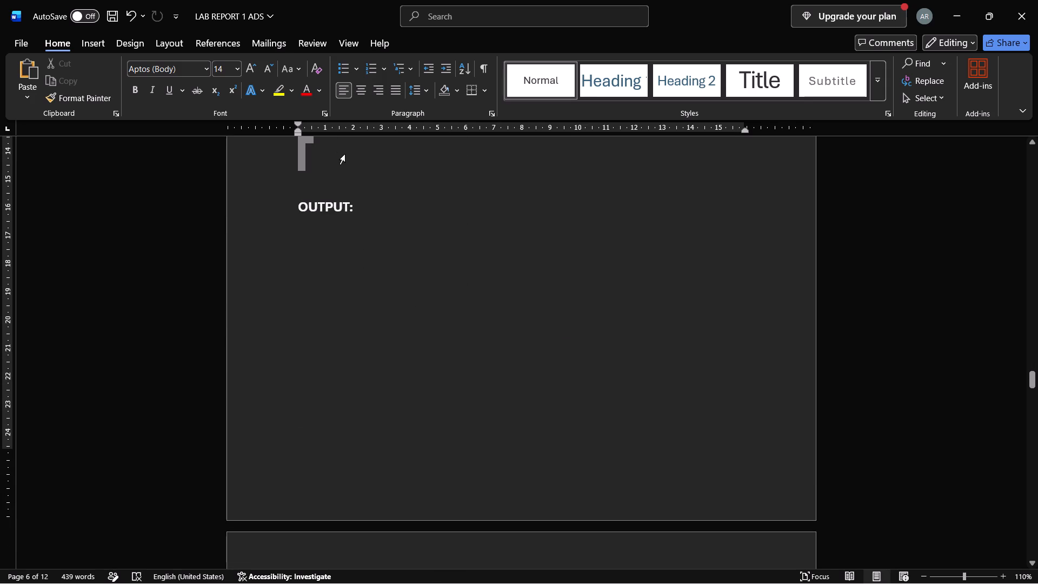
left_click_drag(345, 154, 345, 155)
key("ctrl+c")
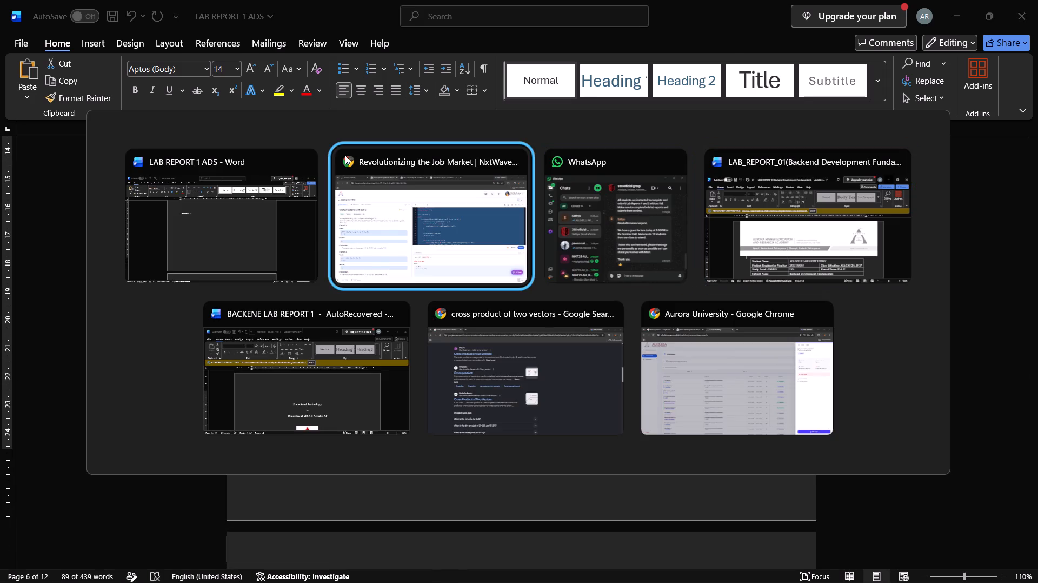
key("ctrl+v")
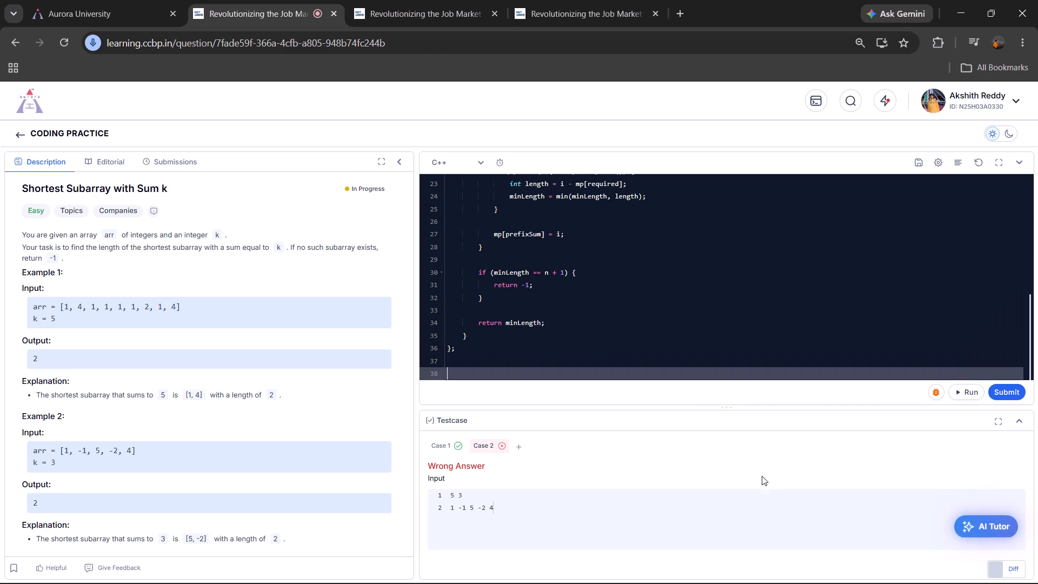
Run the replaced code against the sample test cases.
left_click(969, 388)
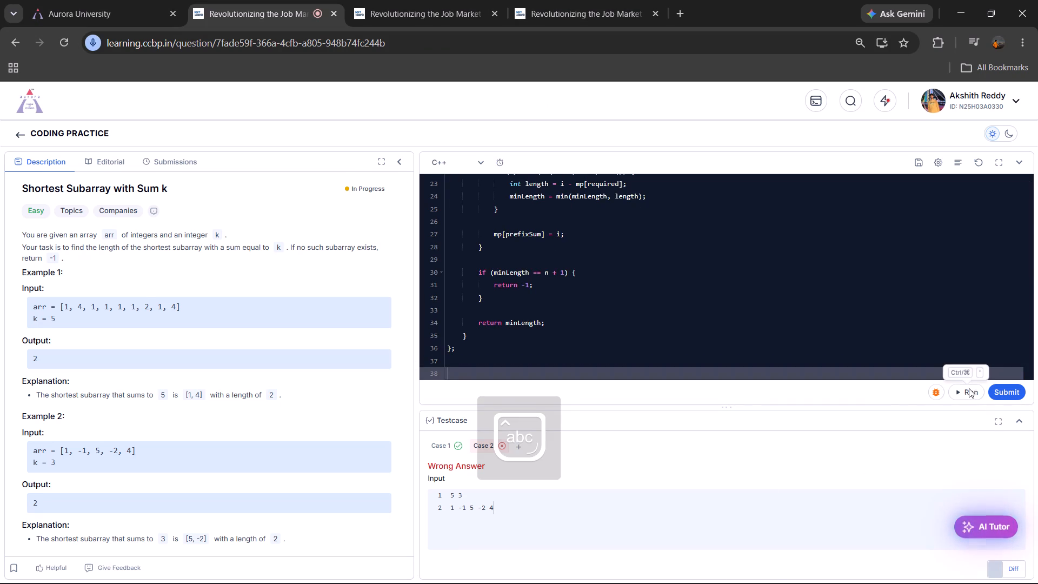
scroll(831, 359, "up", 4)
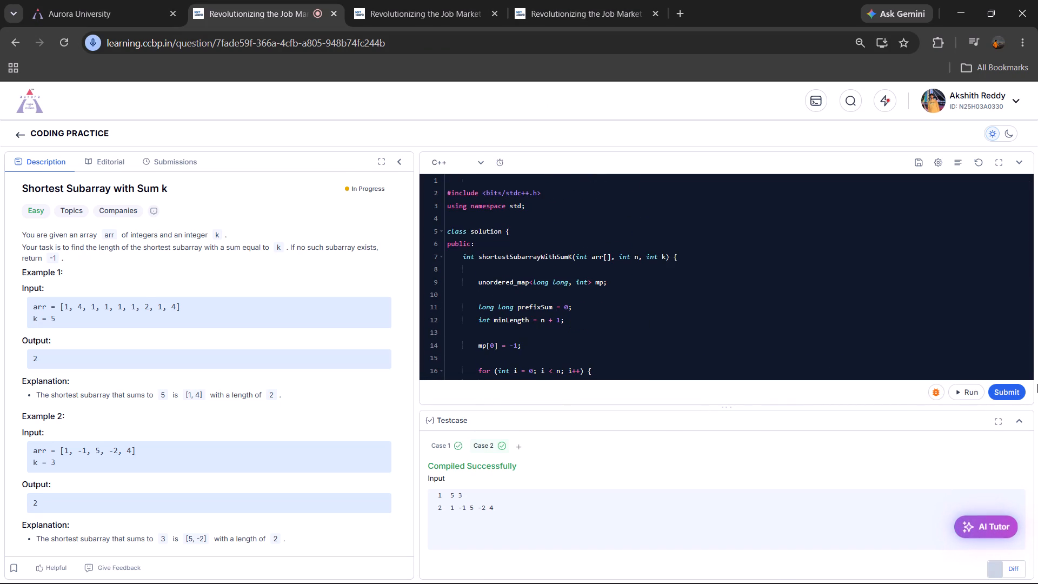
Leave the coding practice page with the code saved, and reopen the Shortest Subarray with Sum k problem.
scroll(395, 418, "right", 9)
scroll(395, 418, "right", 12)
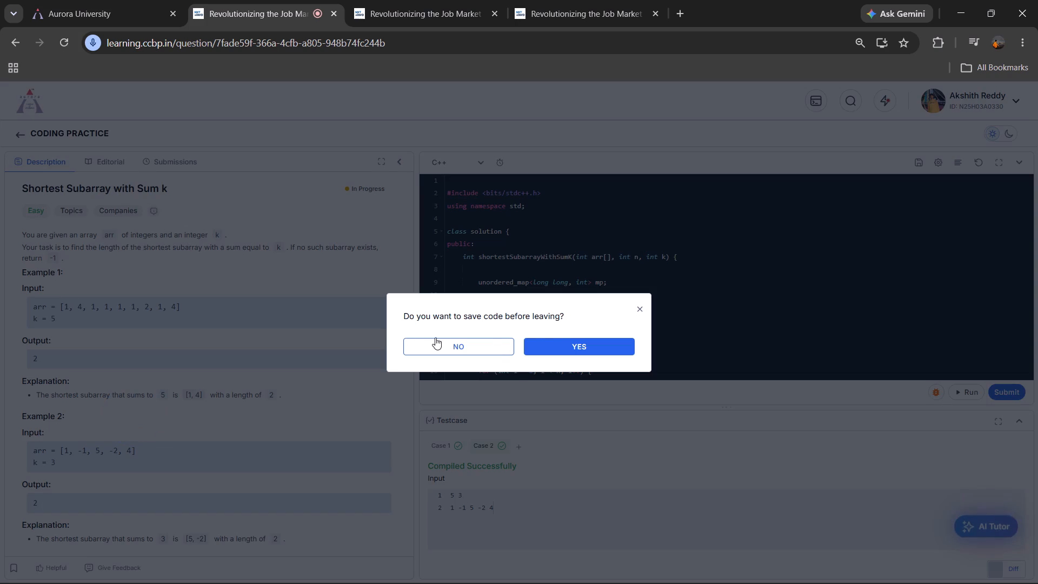
left_click(557, 340)
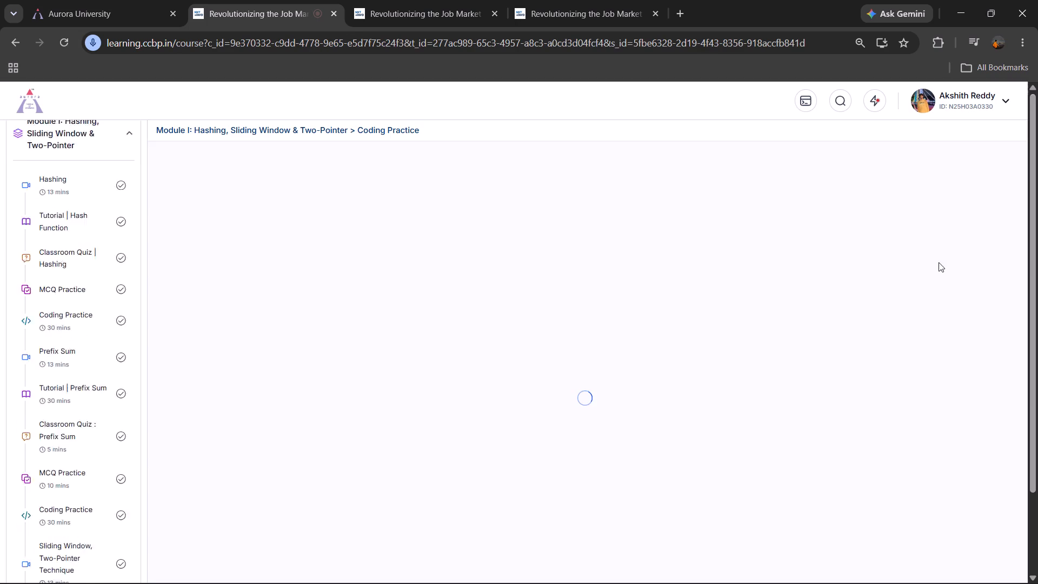
left_click(993, 267)
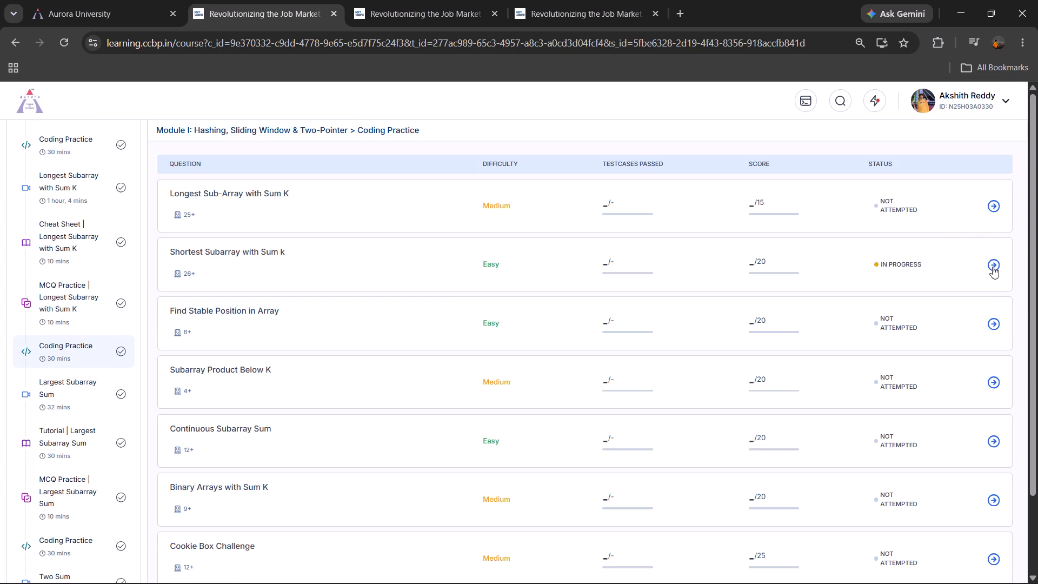
scroll(663, 298, "up", 5)
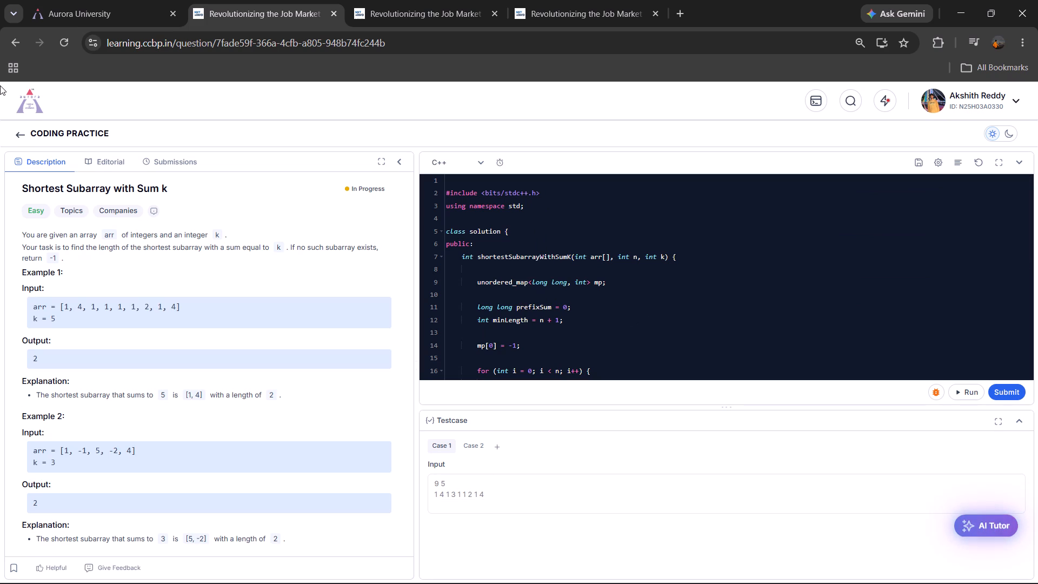
Capture a screenshot of the whole problem page below the bookmarks bar and dismiss the capture notification.
key("shift+super+s")
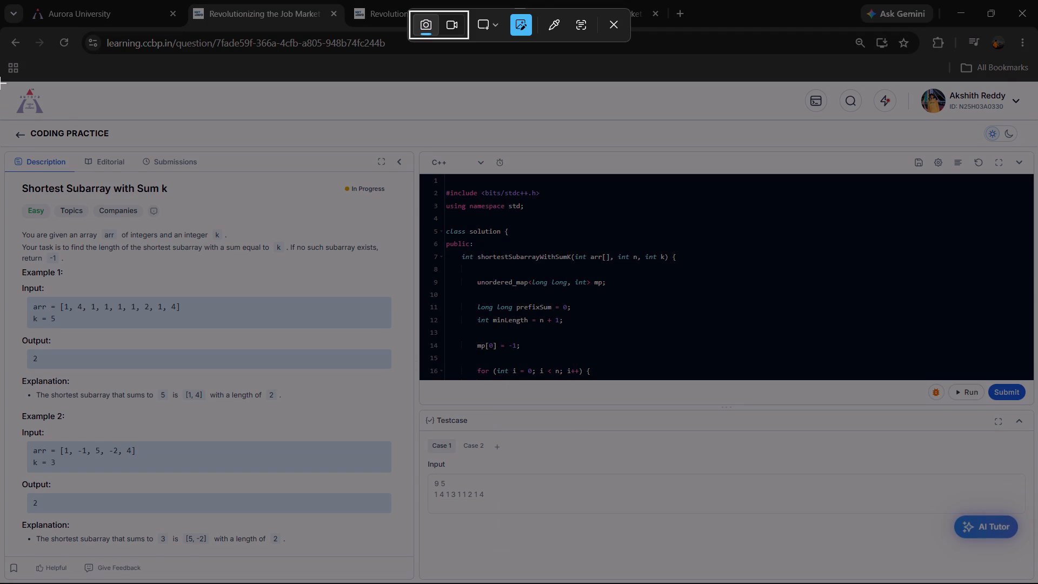
left_click_drag(0, 83, 1037, 583)
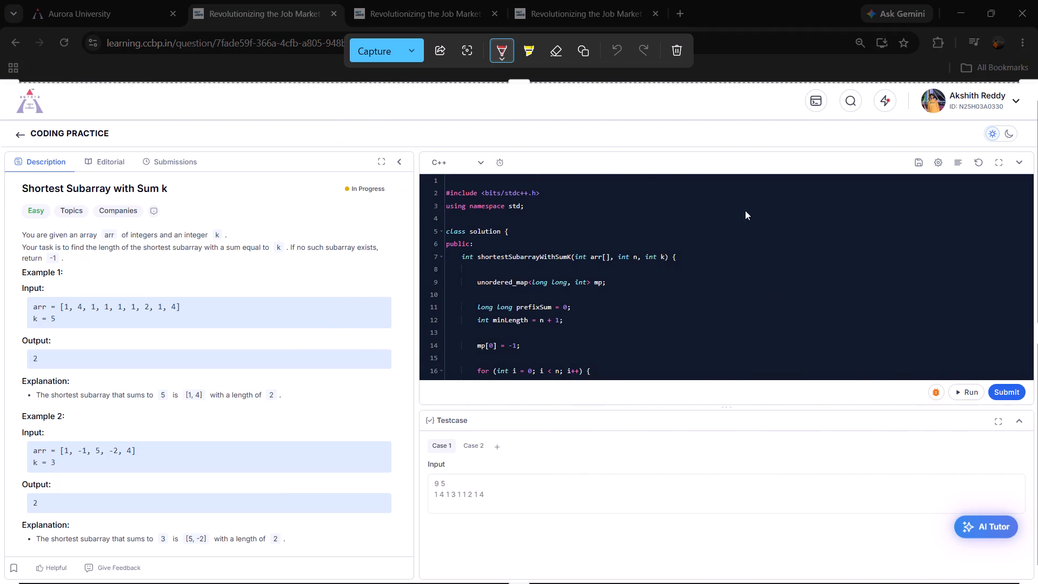
left_click(374, 55)
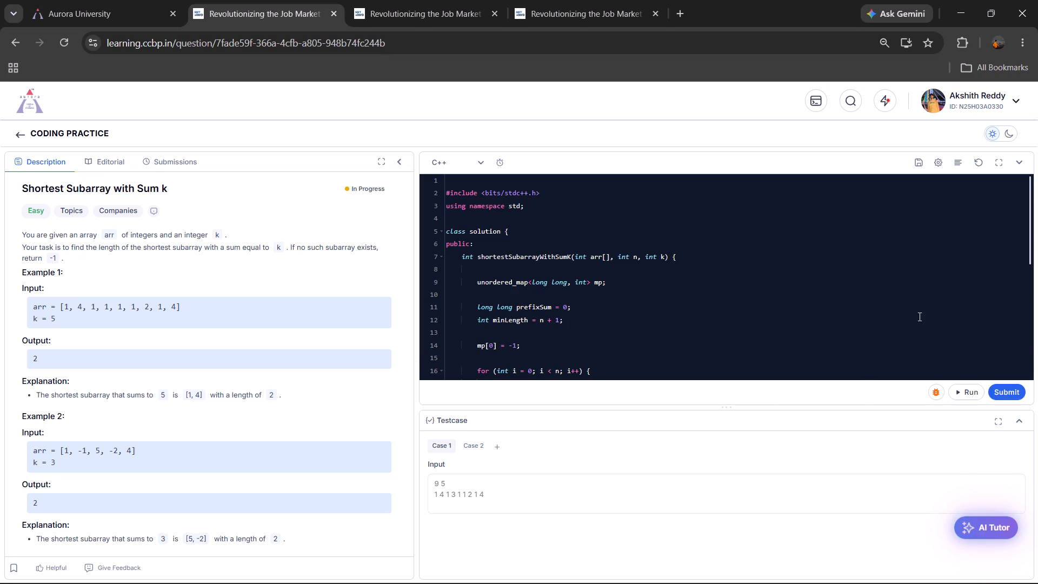
left_click(1012, 483)
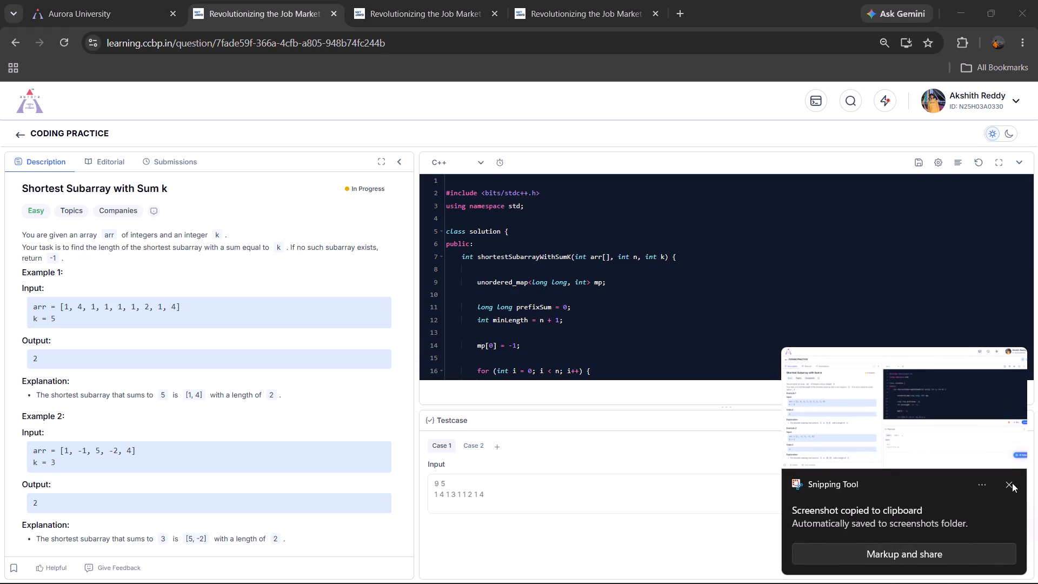
Run the Shortest Subarray with Sum k solution and submit it.
left_click(966, 390)
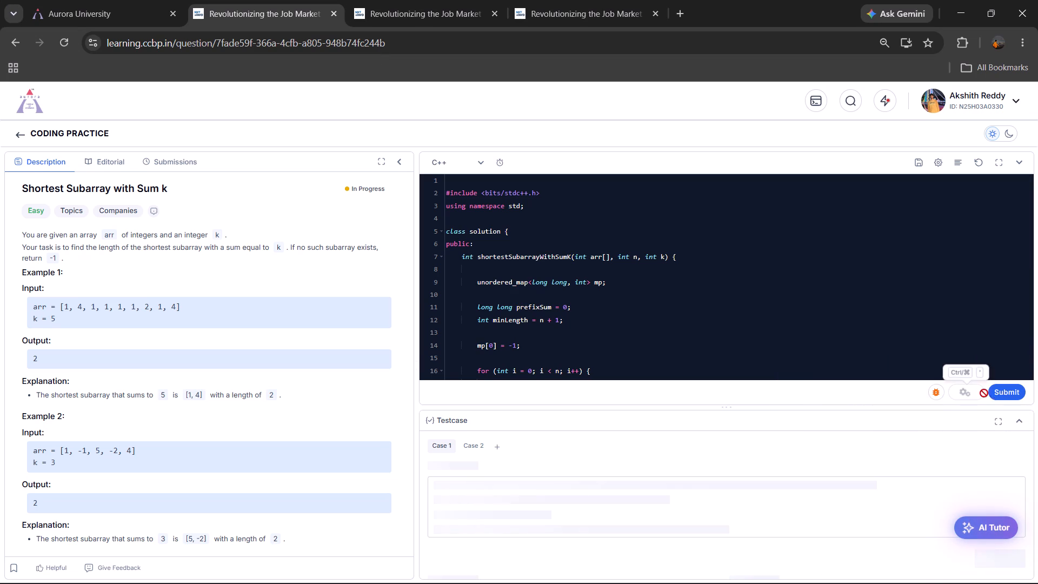
left_click(1015, 389)
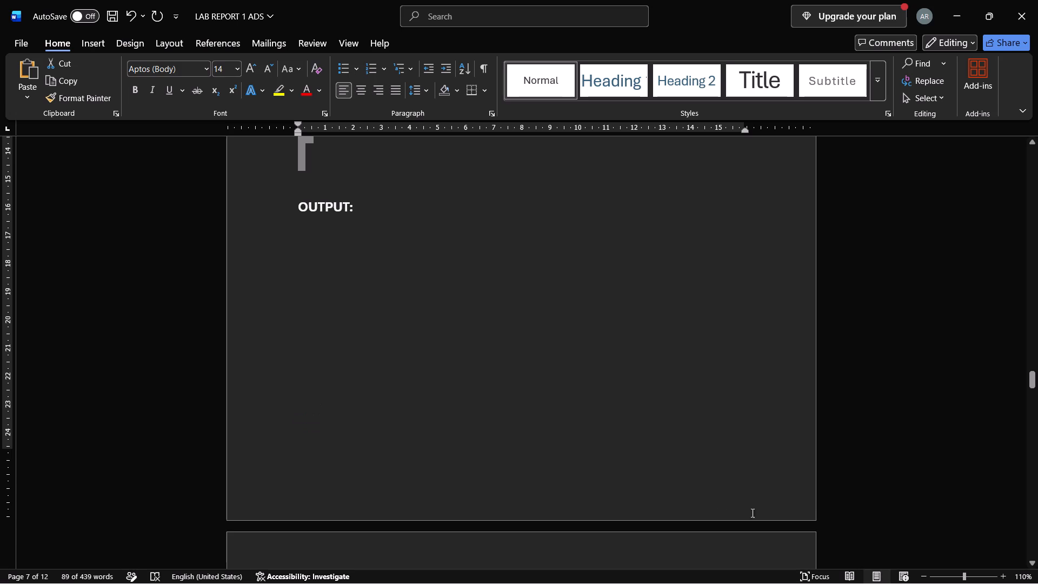
In the Word report, replace the picture under "2. Shortest Subarray with Sum K" with the captured problem screenshot.
scroll(673, 406, "up", 6)
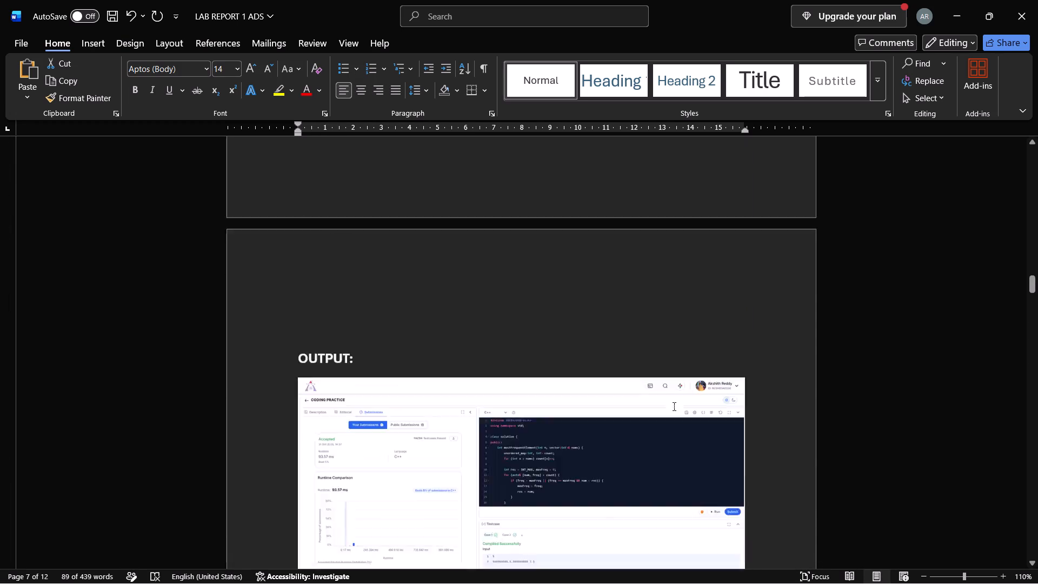
scroll(673, 406, "down", 4)
scroll(673, 406, "up", 3)
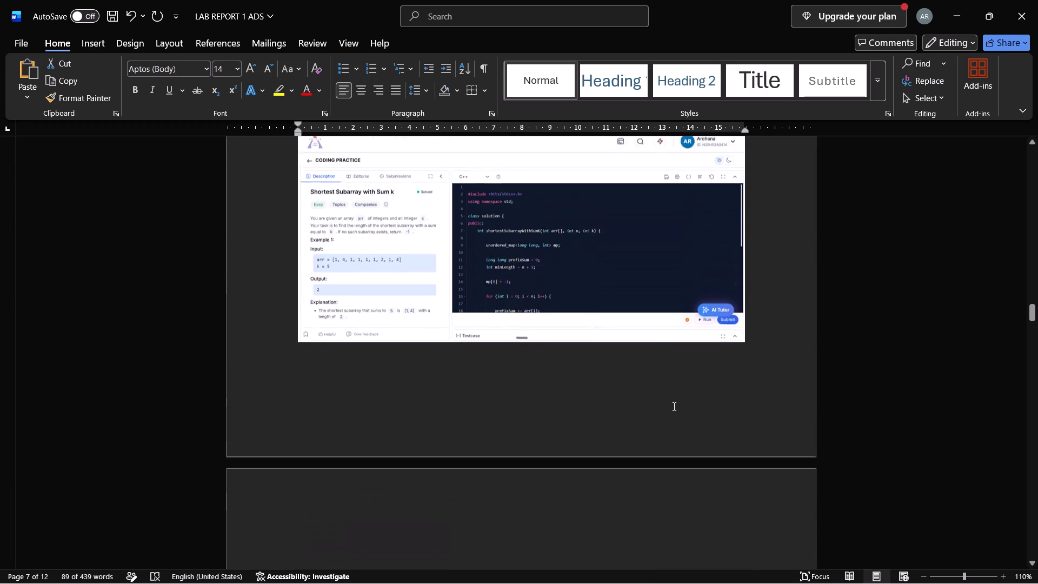
scroll(673, 406, "up", 1)
left_click(673, 406)
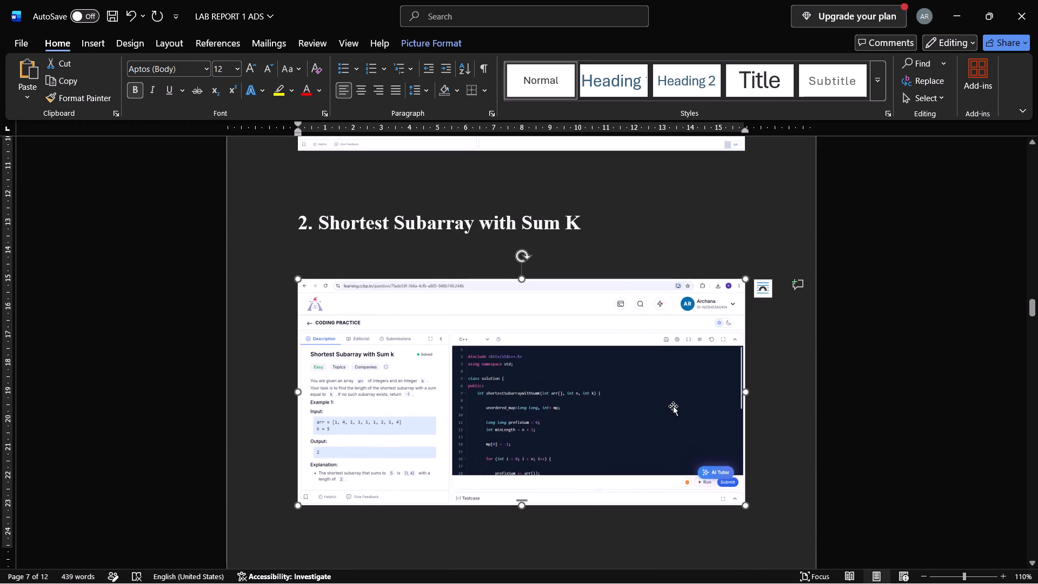
key("BackSpace")
left_click(673, 406, "ctrl")
key("ctrl+v")
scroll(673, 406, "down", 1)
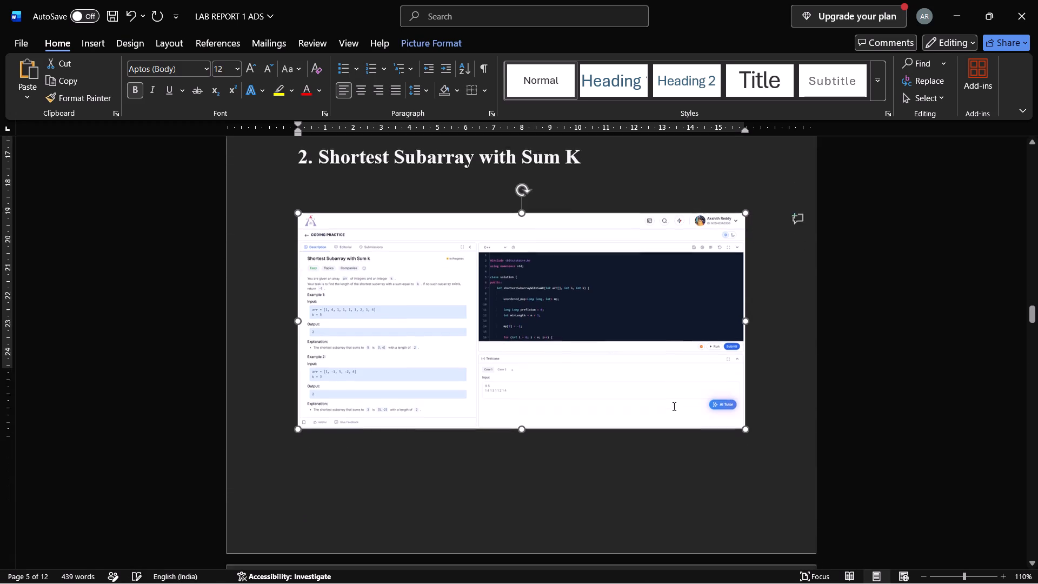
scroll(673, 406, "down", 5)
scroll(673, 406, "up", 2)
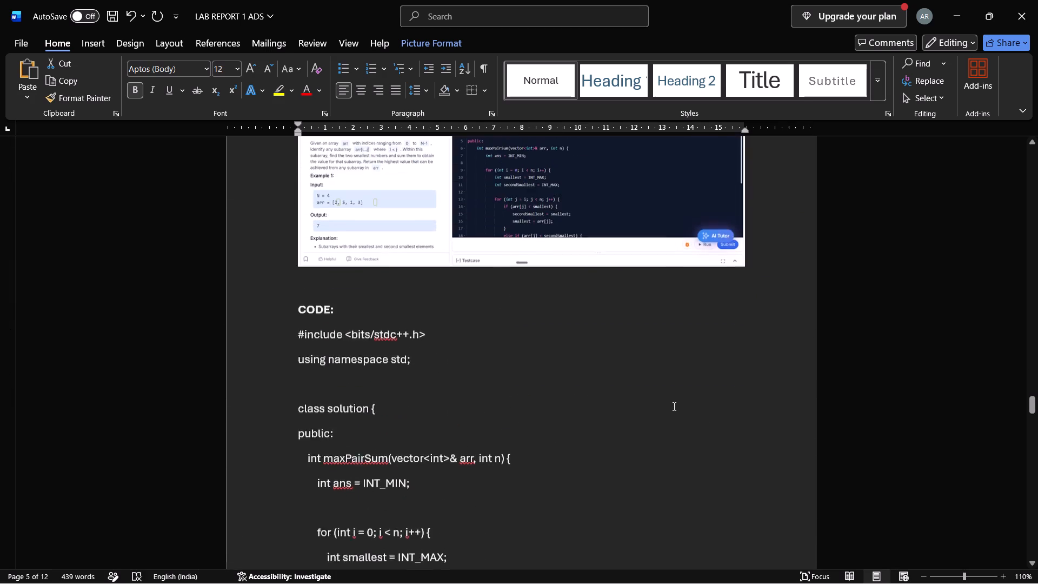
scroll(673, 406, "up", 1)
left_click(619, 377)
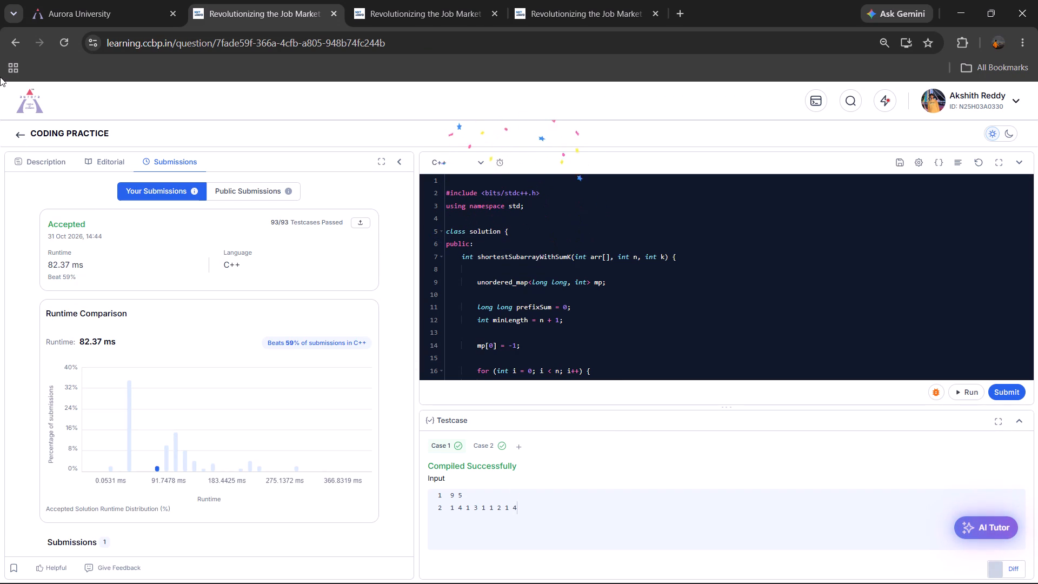
Capture a screenshot of the Shortest Subarray with Sum k submission result, covering the whole page below the bookmarks bar.
key("shift+super+s")
left_click_drag(0, 77, 493, 495)
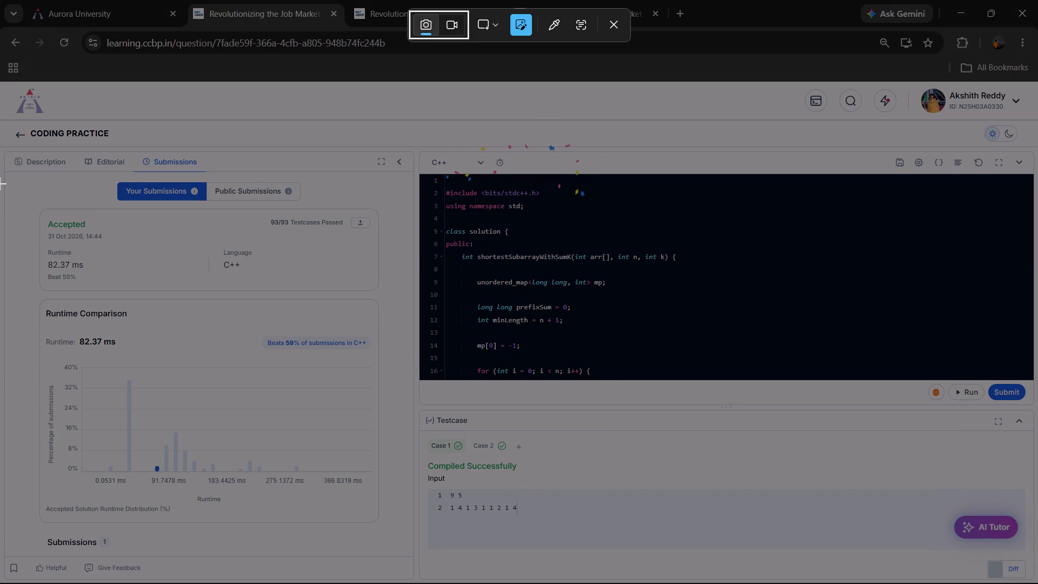
left_click_drag(3, 78, 880, 583)
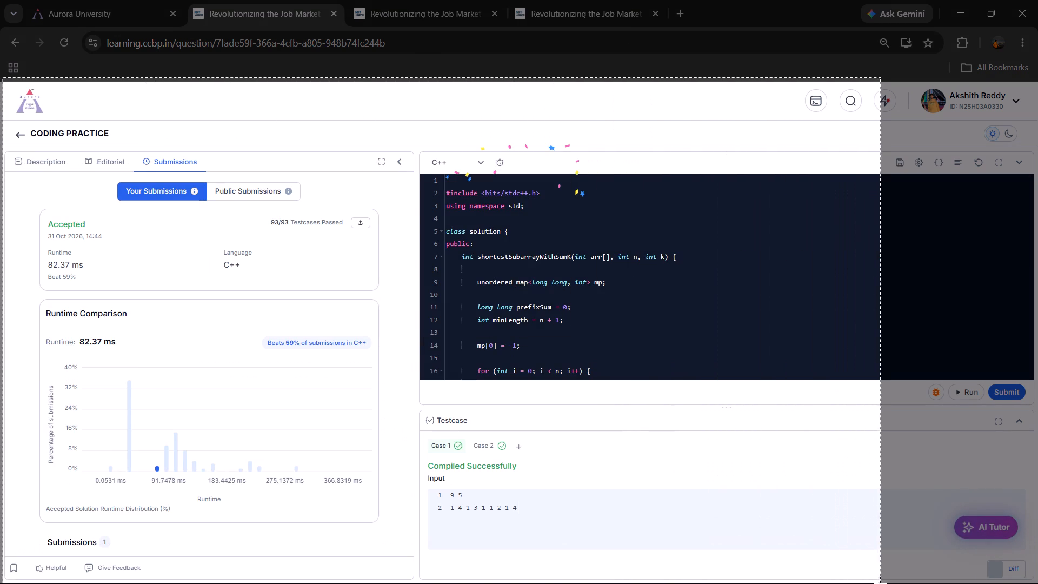
left_click_drag(880, 583, 1037, 583)
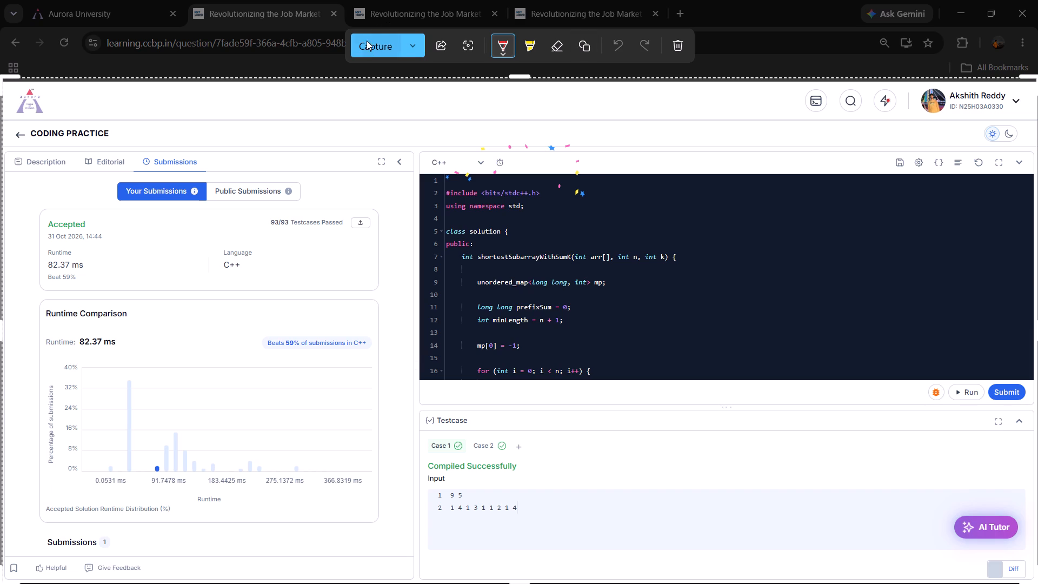
left_click(368, 44)
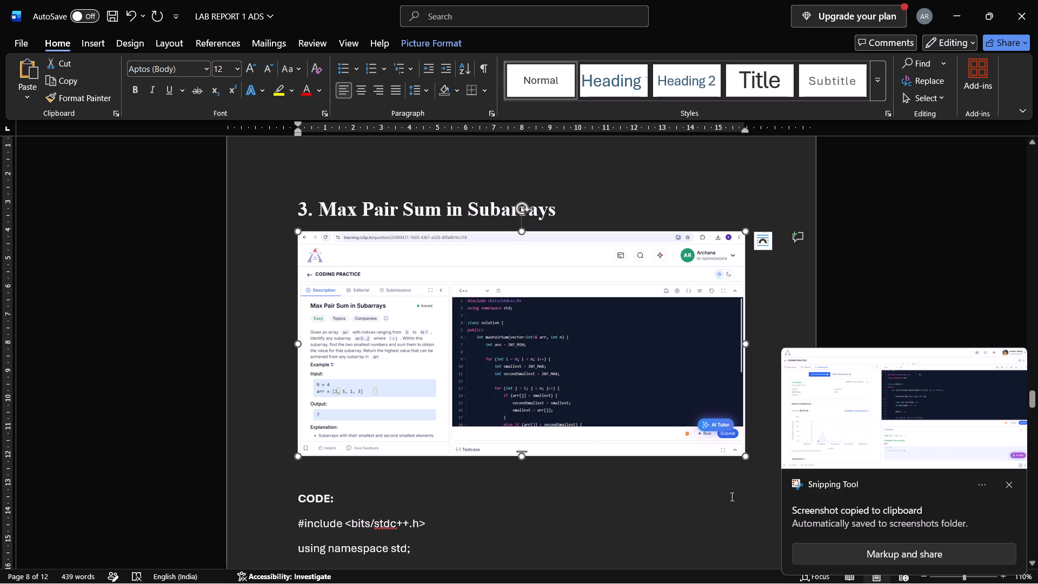
In the Word report, replace the picture under the OUTPUT heading of Shortest Subarray with Sum K with the captured submission screenshot.
scroll(591, 469, "up", 2)
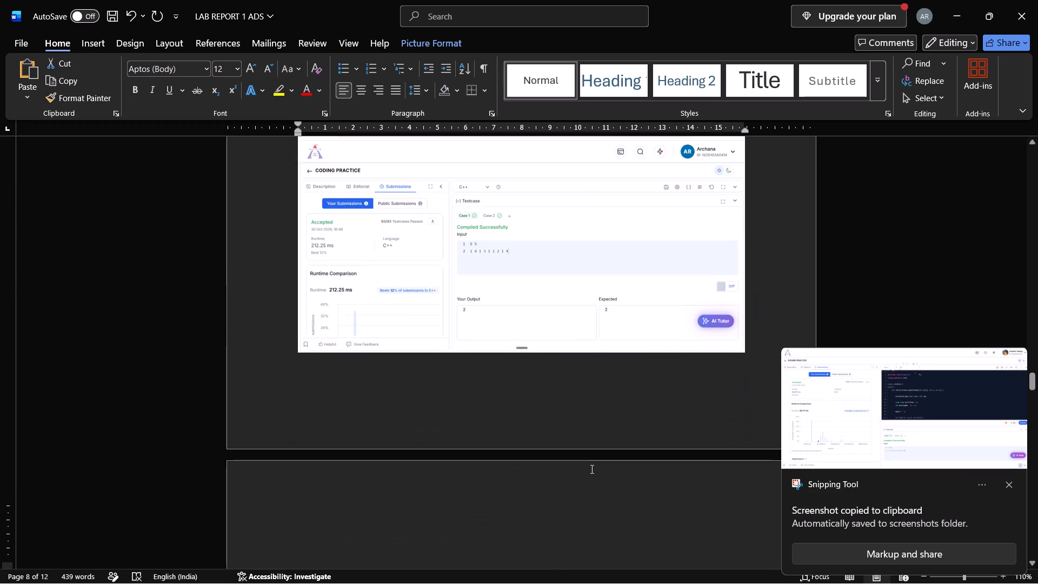
left_click(563, 342)
key("BackSpace")
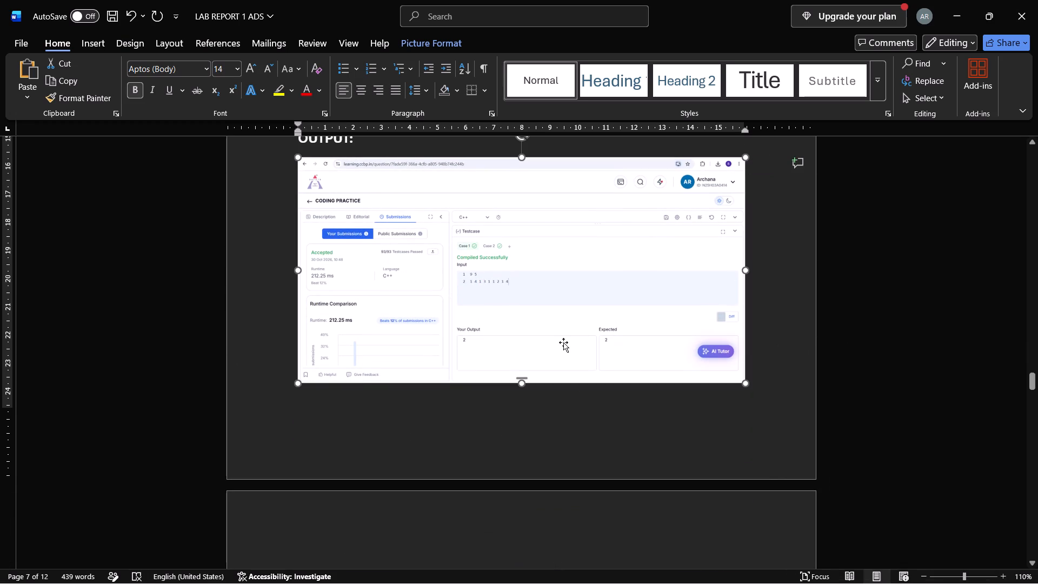
key("ctrl+v")
left_click(563, 342, "ctrl")
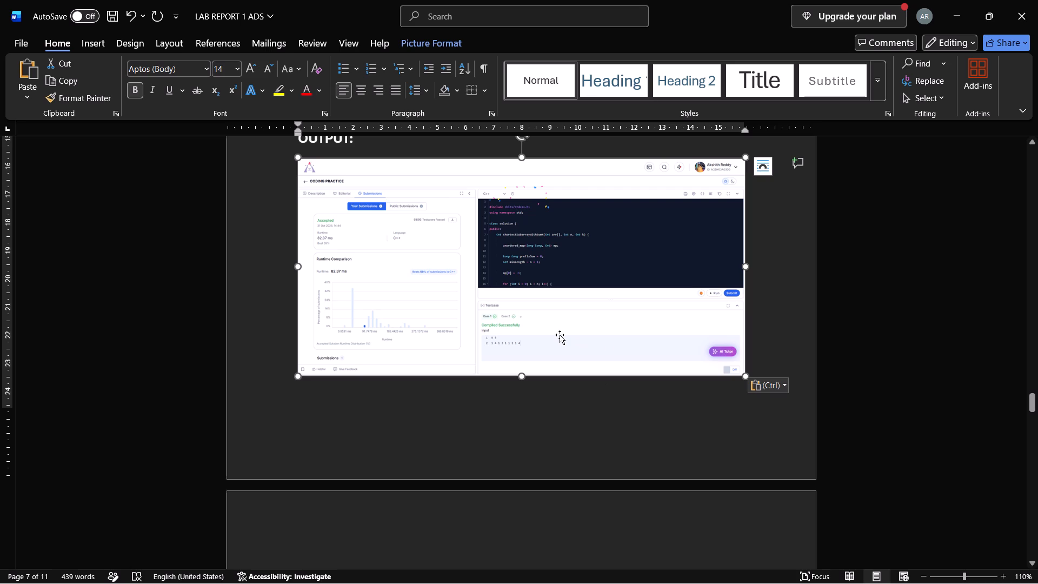
Locate section 3, Max Pair Sum in Subarrays, in the report, and return from the solved problem to the browser's coding practice question list.
scroll(557, 335, "down", 1)
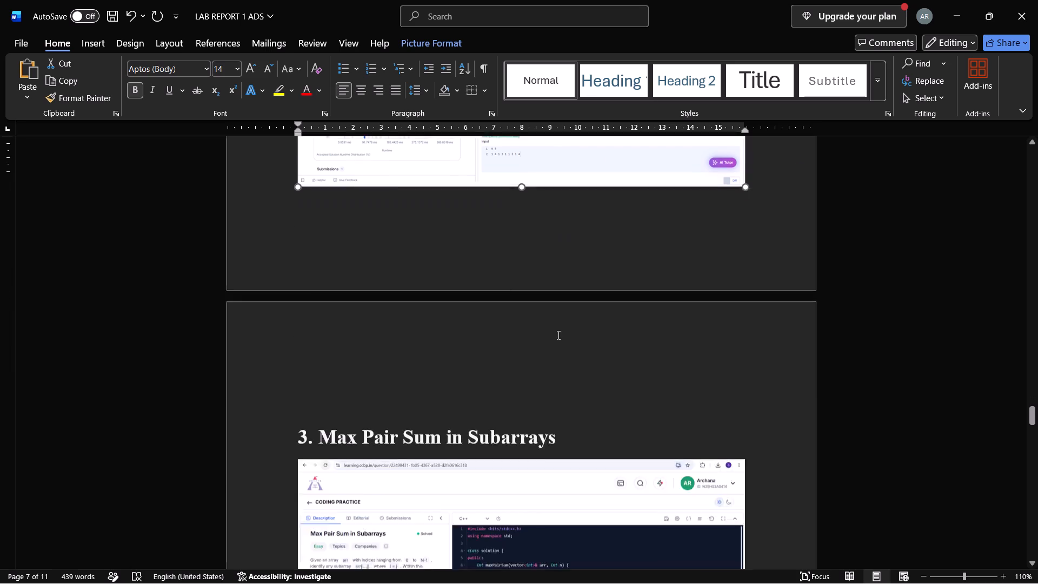
scroll(557, 335, "down", 2)
scroll(557, 335, "up", 1)
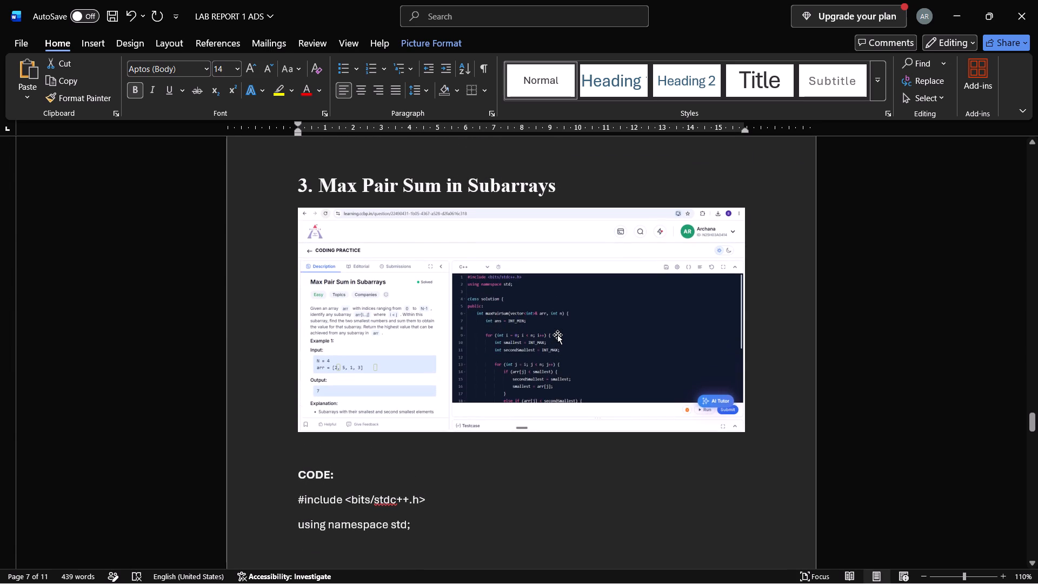
left_click(557, 335)
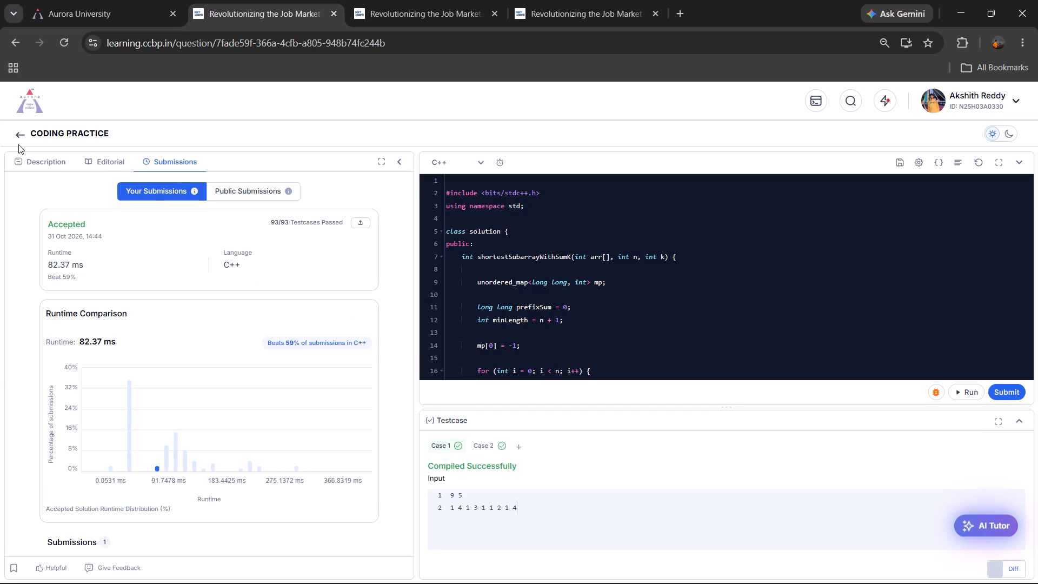
left_click(16, 135)
left_click(19, 133)
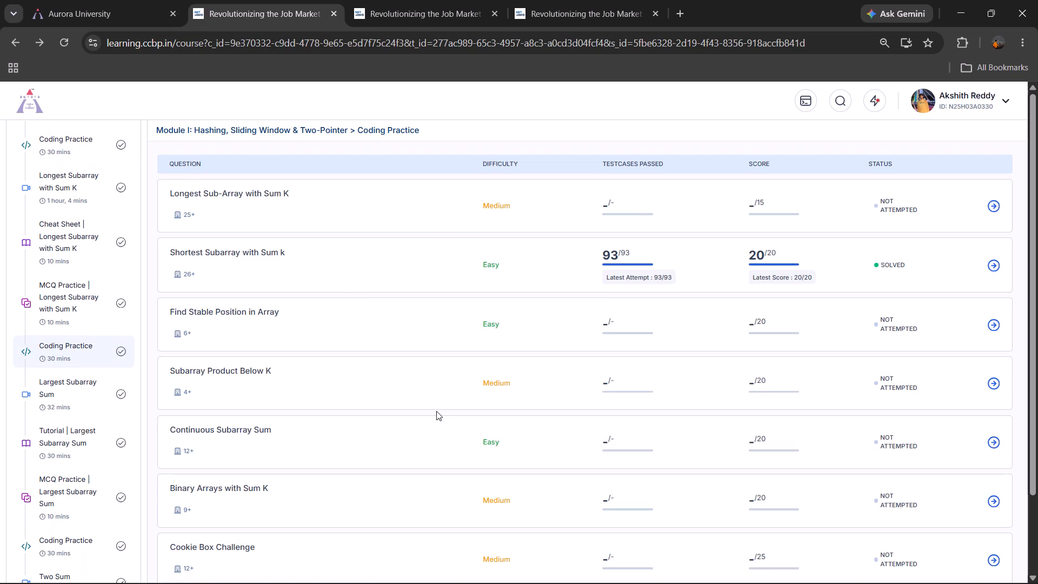
Look for the Max Pair Sum in Subarrays problem in the Module I practice sets, including the Two Sum coding practice list.
scroll(436, 411, "down", 2)
scroll(96, 490, "down", 1)
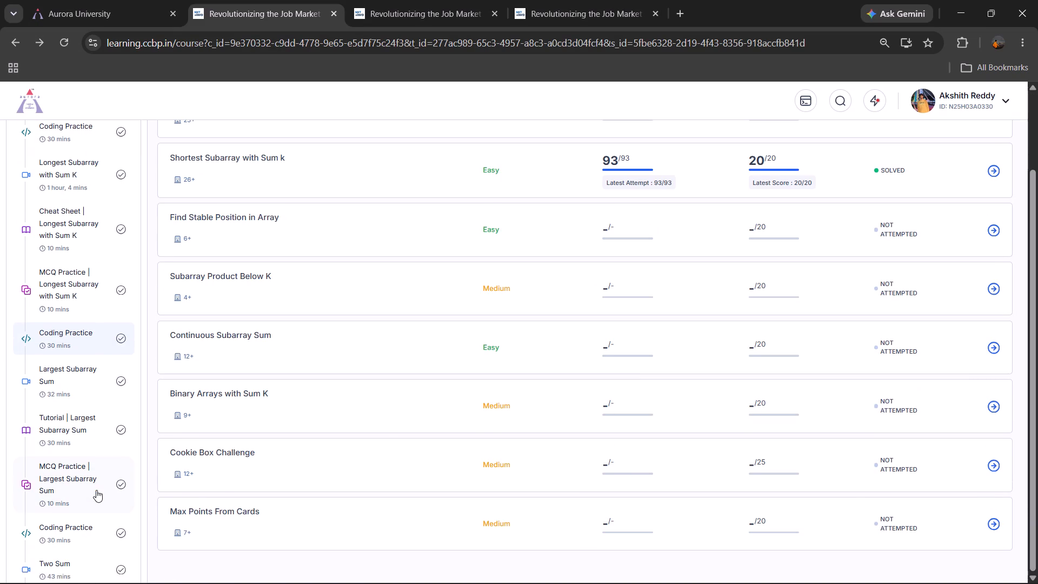
scroll(96, 490, "down", 2)
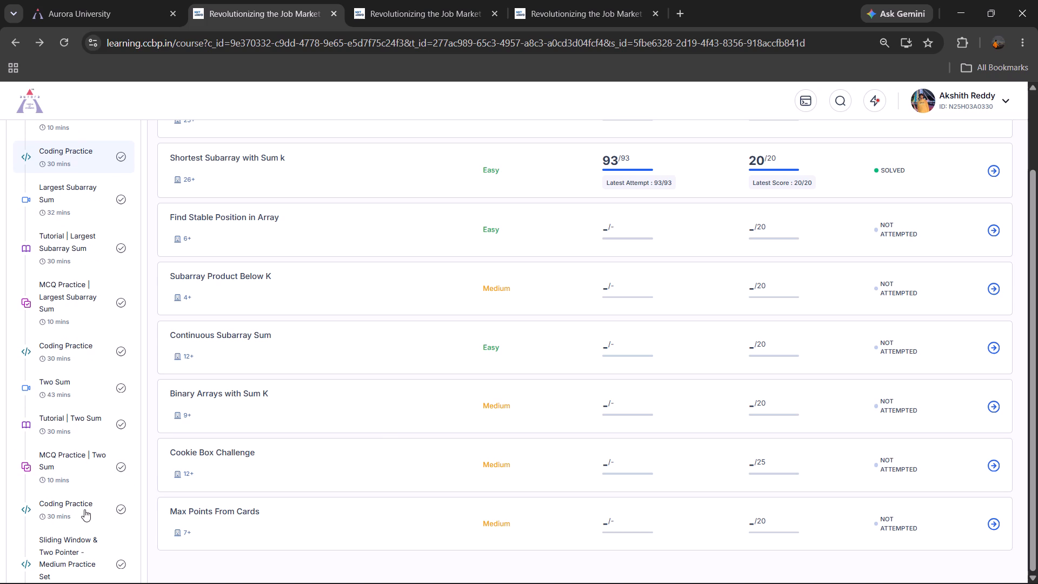
left_click(84, 509)
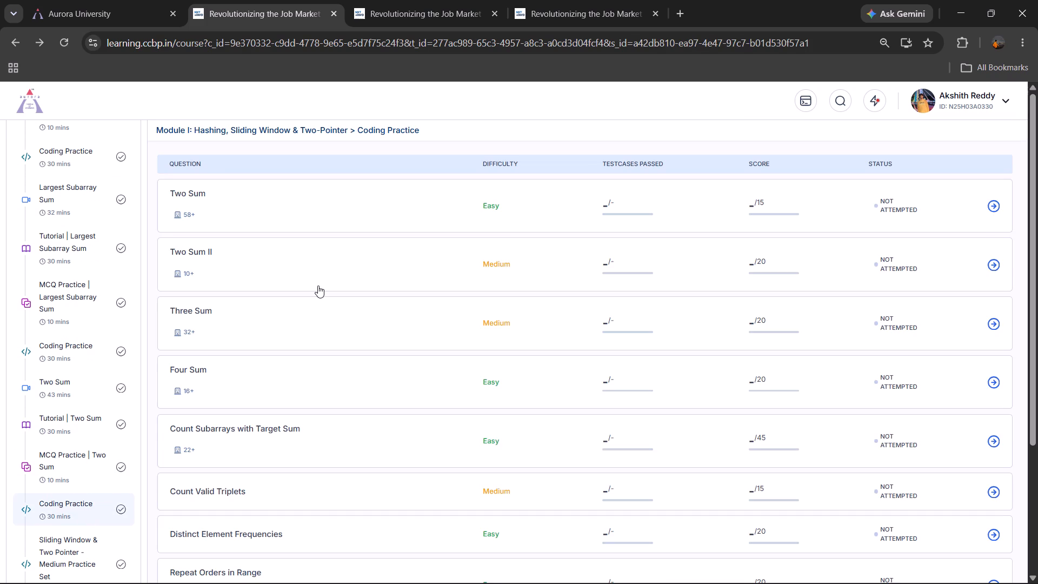
scroll(318, 286, "down", 3)
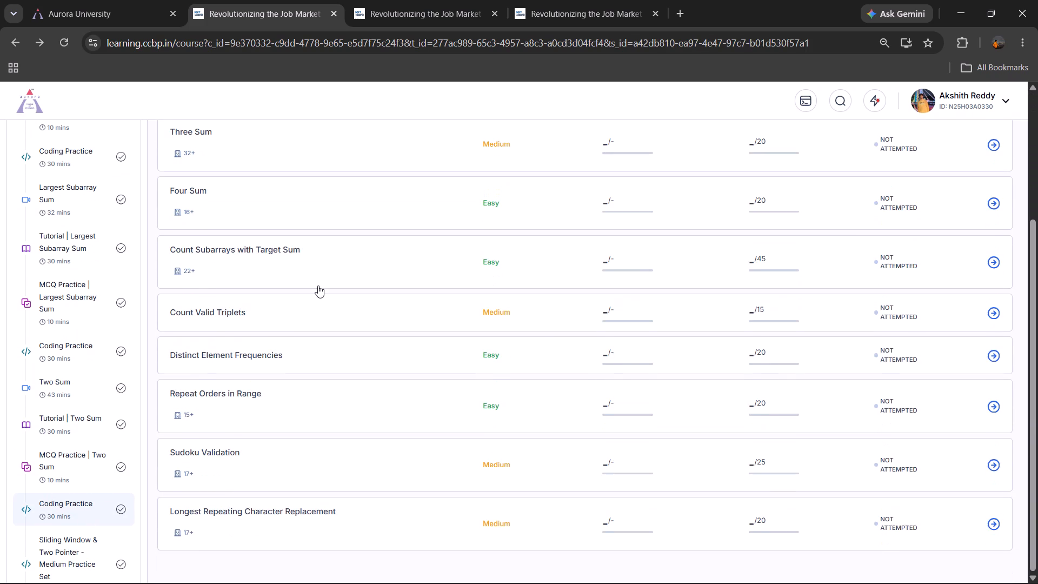
scroll(56, 574, "down", 2)
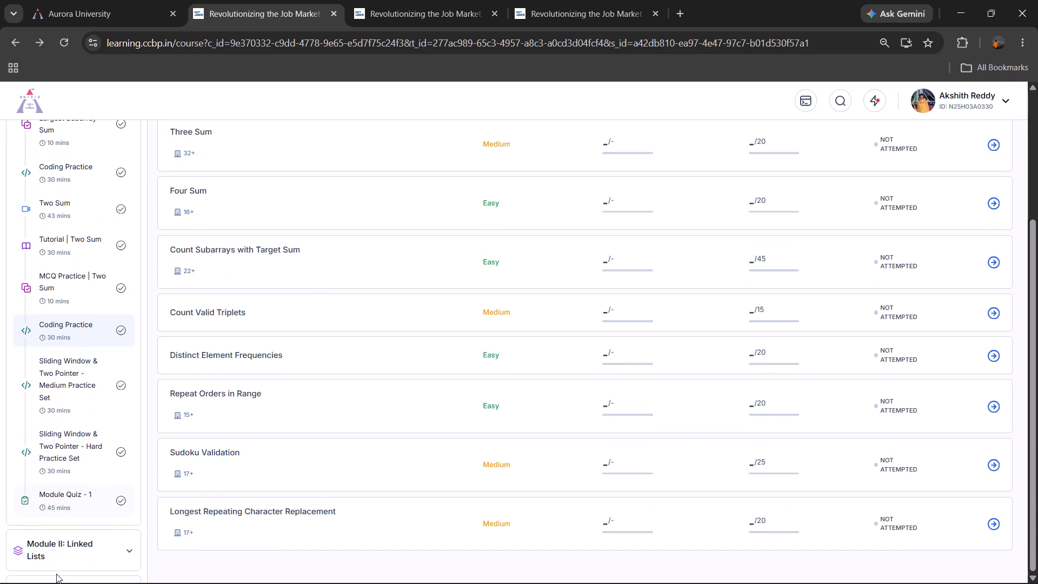
scroll(56, 204, "up", 1)
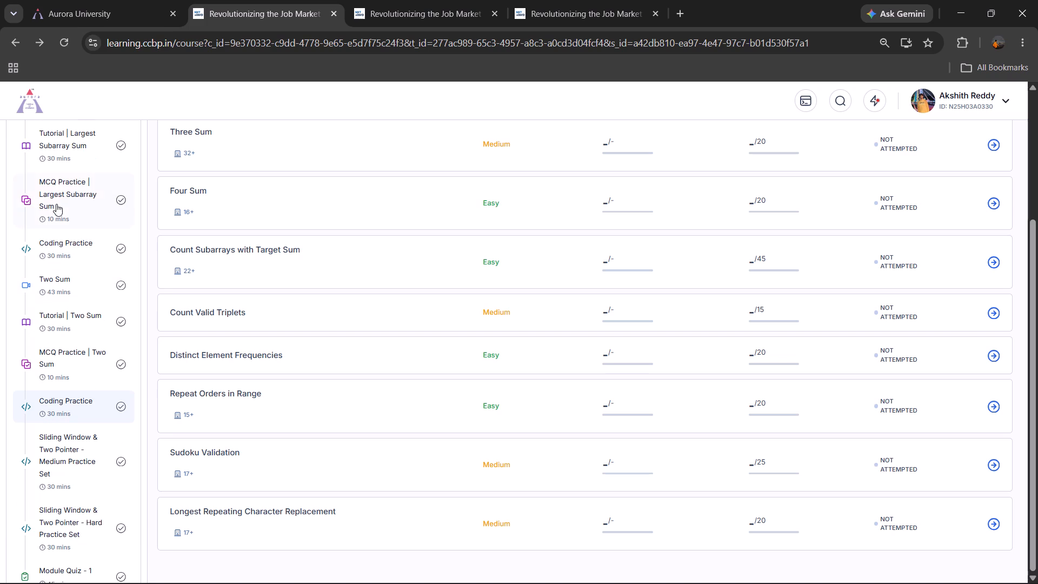
Open the Max Pair Sum in Subarrays problem from the Coding Practice set that follows MCQ Practice | Largest Subarray Sum.
left_click(69, 239)
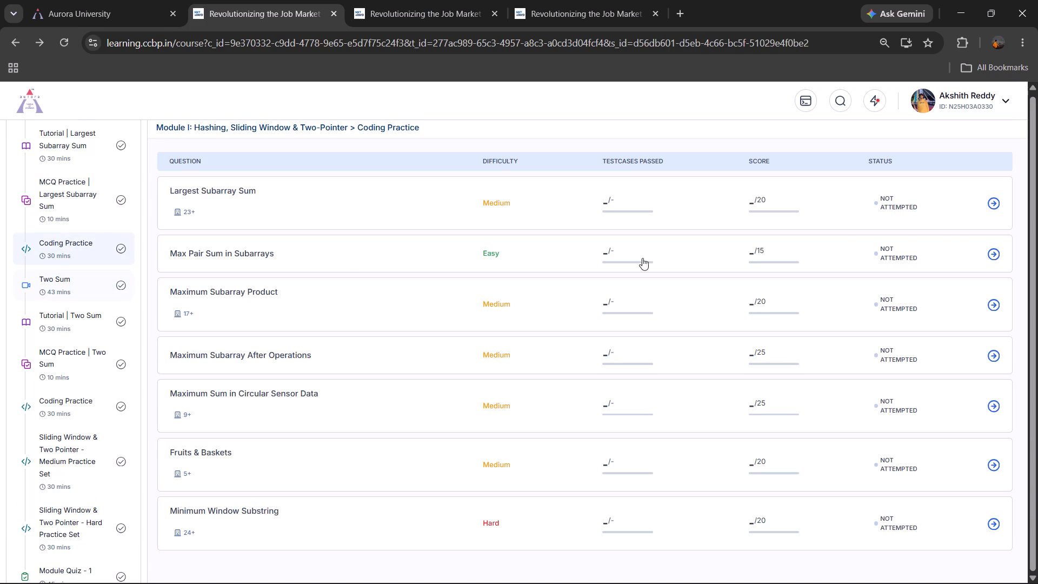
left_click(986, 254)
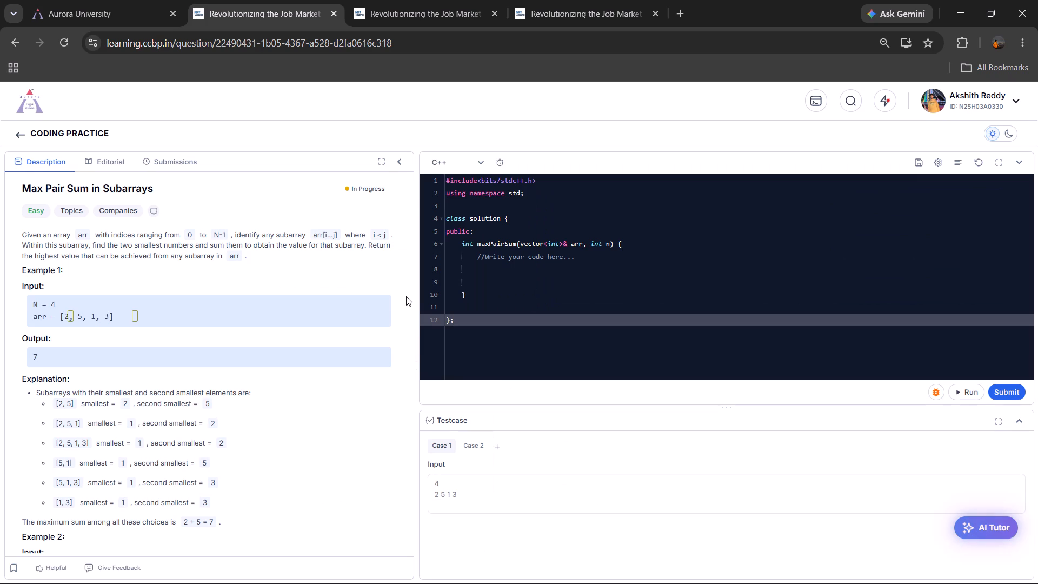
In the Word report, copy the complete Max Pair Sum in Subarrays code under the CODE heading, undoing any accidental paste over it.
scroll(364, 374, "down", 1)
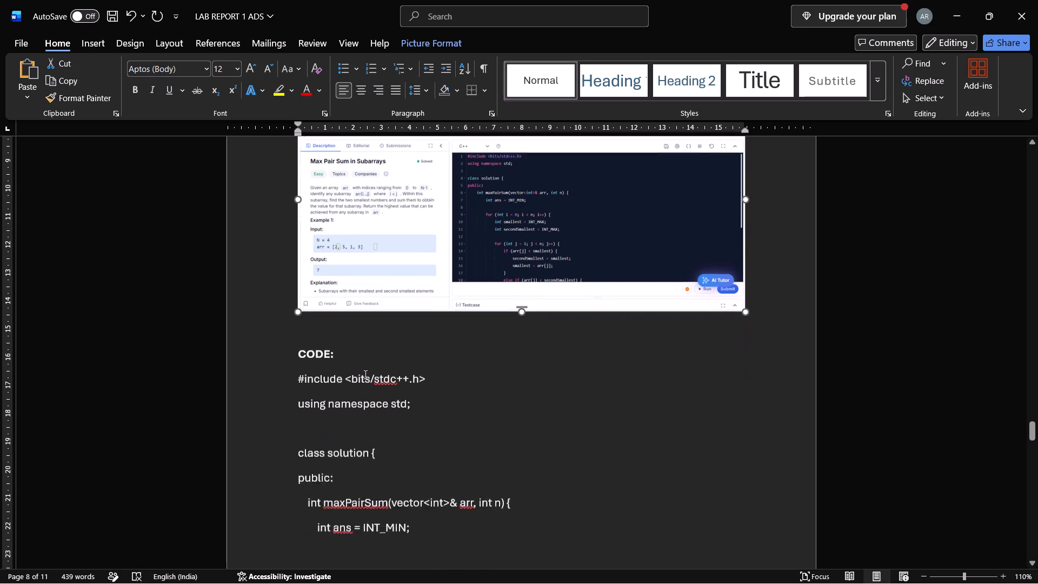
scroll(364, 374, "down", 1)
left_click_drag(297, 277, 442, 583)
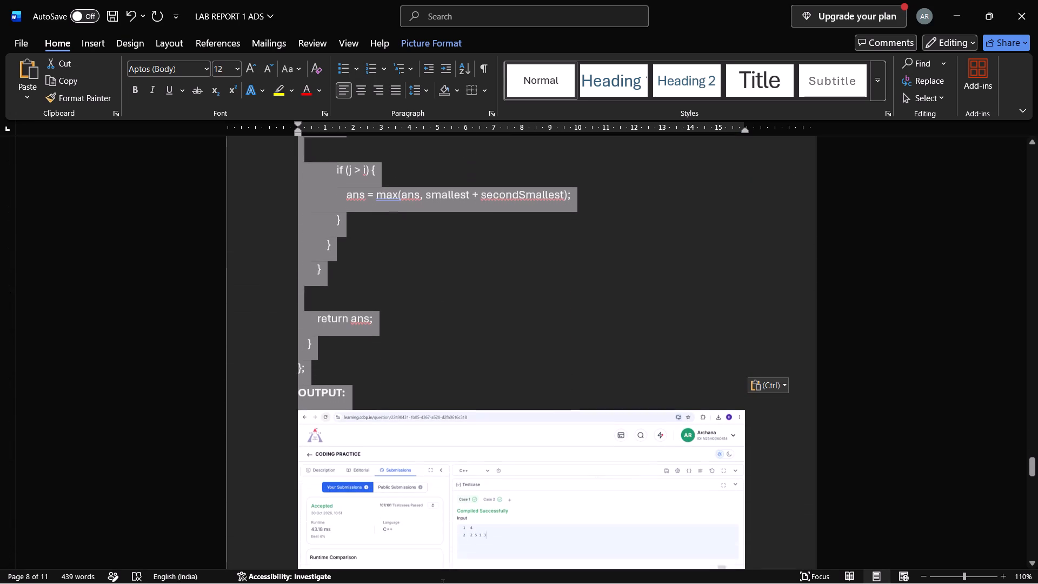
left_click_drag(442, 583, 375, 333)
key("ctrl+v")
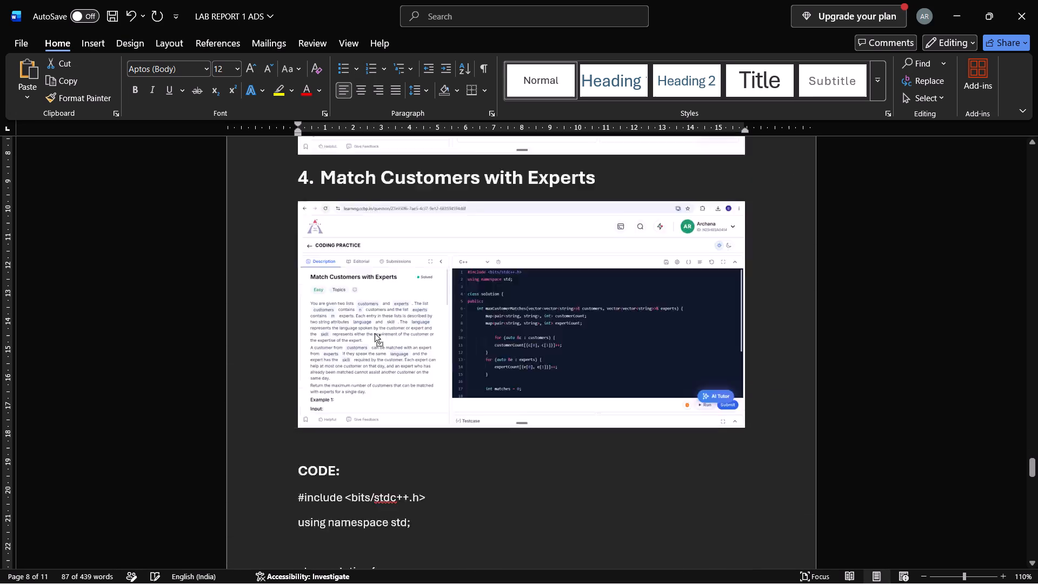
scroll(375, 333, "up", 2)
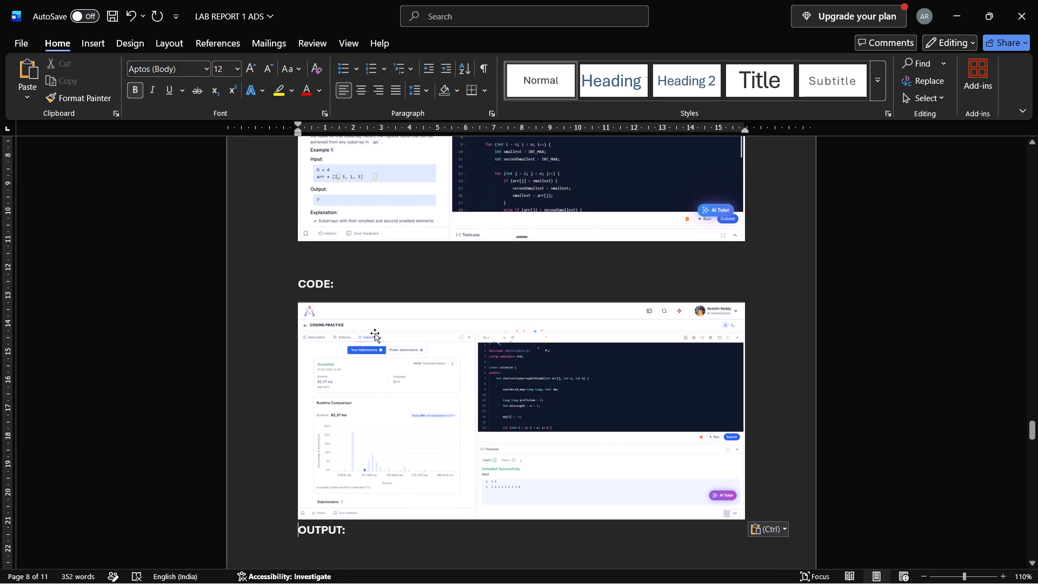
key("ctrl+z")
scroll(375, 333, "down", 2)
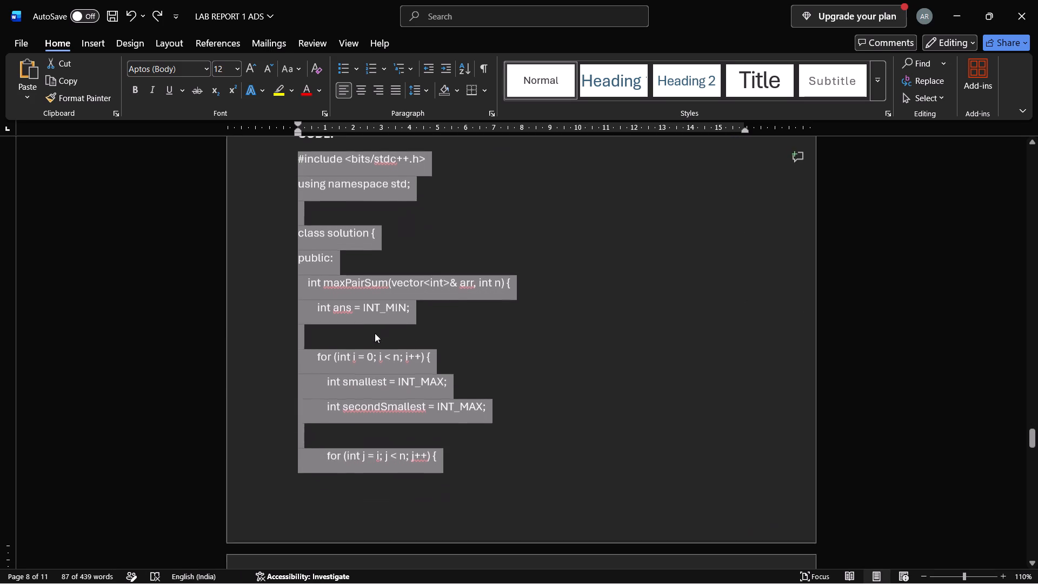
key("ctrl+c")
scroll(375, 333, "down", 2)
scroll(375, 333, "up", 1)
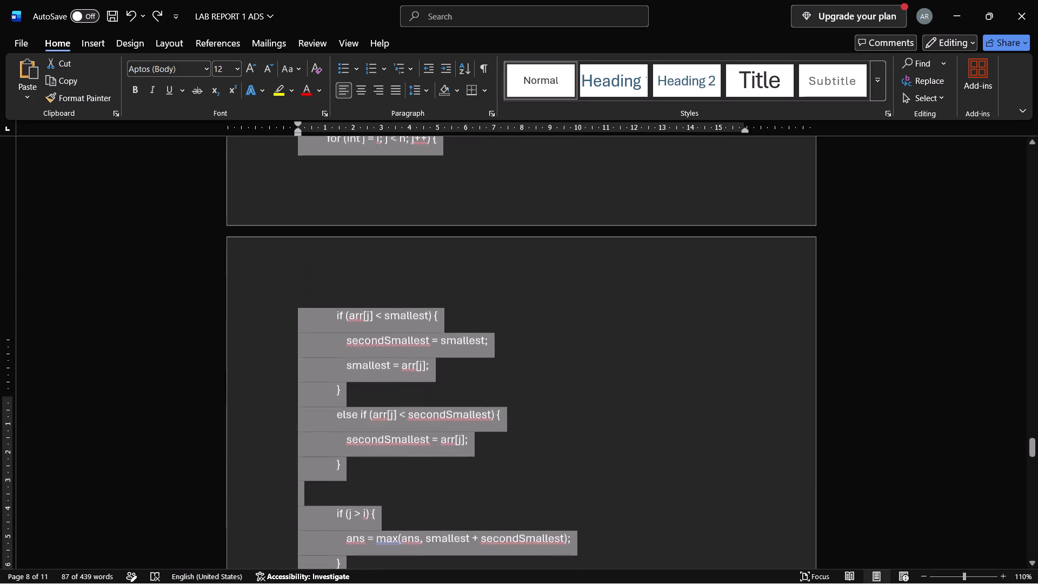
scroll(375, 333, "up", 3)
left_click(375, 333)
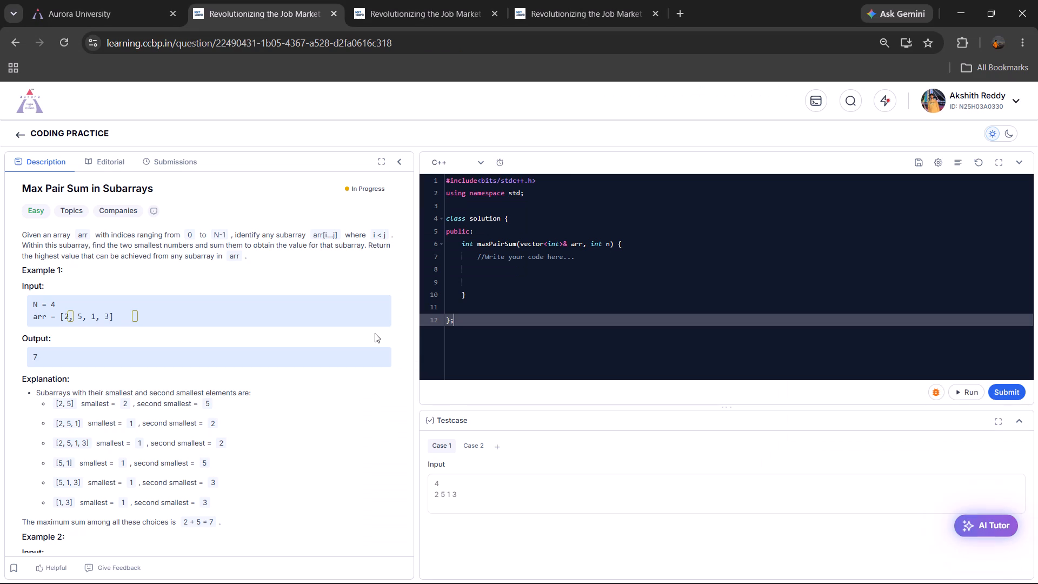
Replace all the starter code in the browser's Max Pair Sum in Subarrays editor with the copied solution and show its beginning.
key("ctrl+a")
key("ctrl+v")
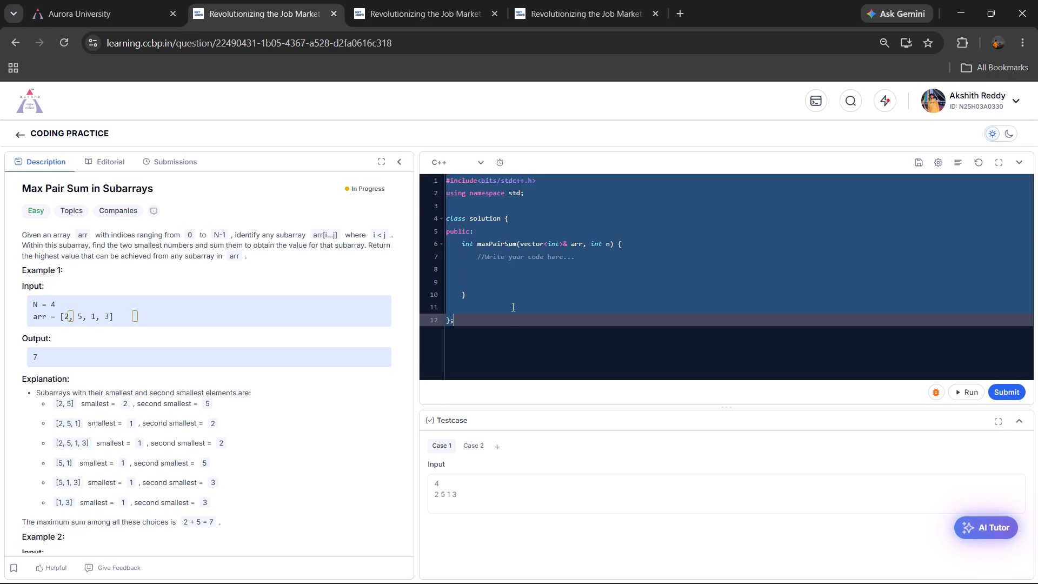
scroll(573, 291, "up", 9)
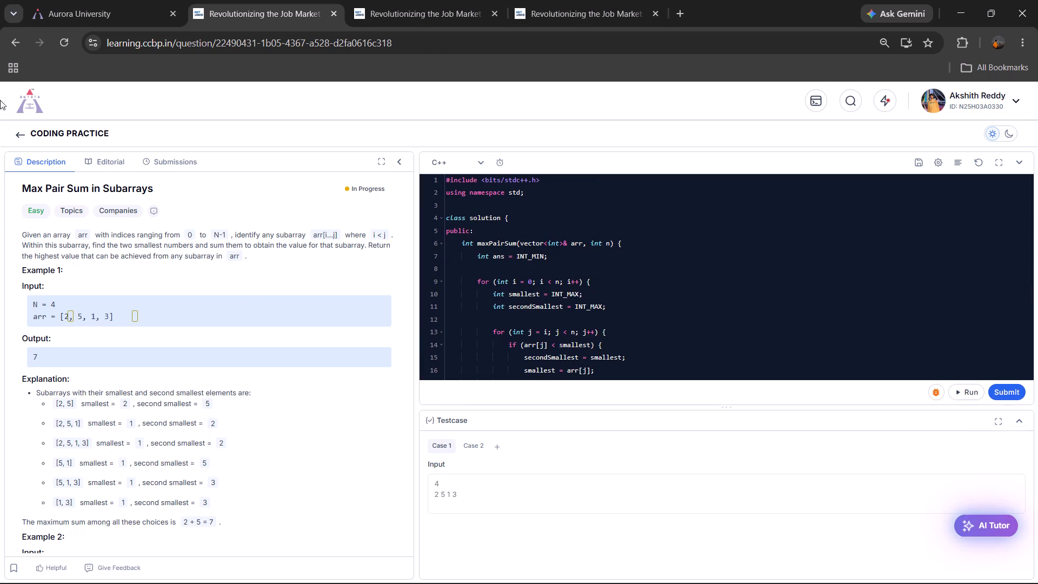
Capture a screenshot of the whole Max Pair Sum in Subarrays page below the bookmarks bar and dismiss the capture notification.
key("shift+super+s")
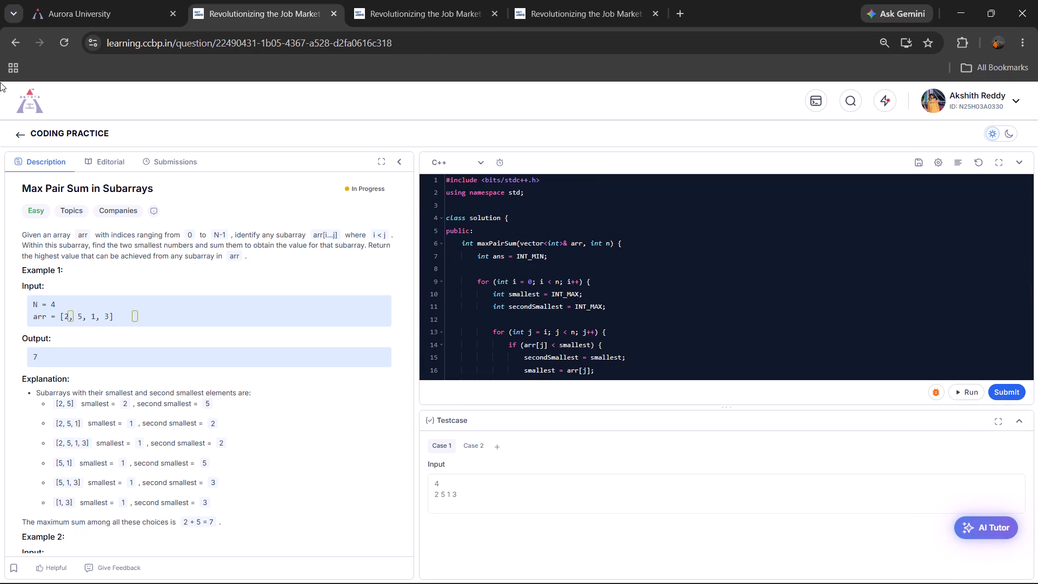
left_click_drag(0, 82, 1037, 583)
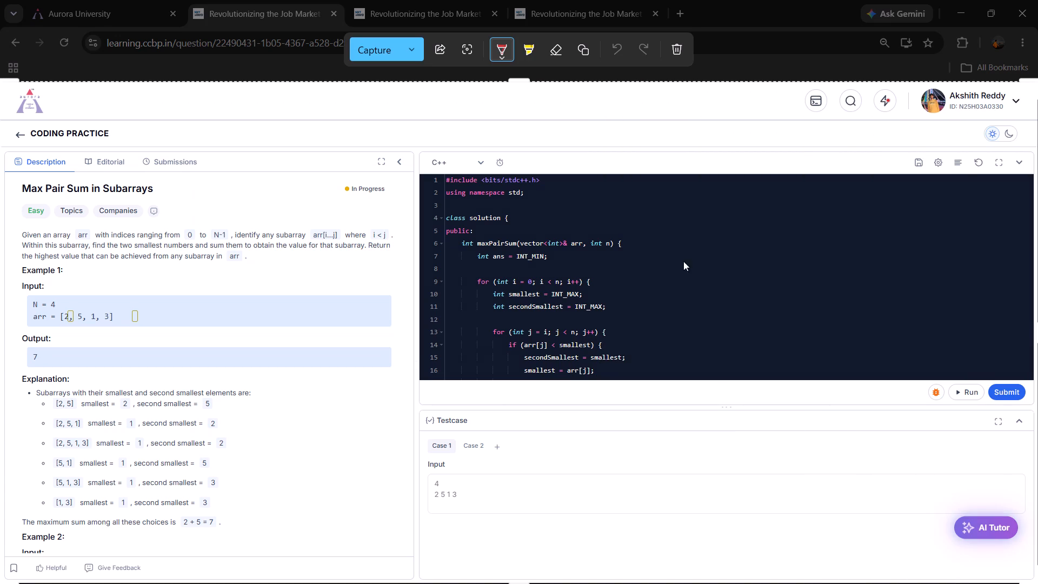
left_click(378, 47)
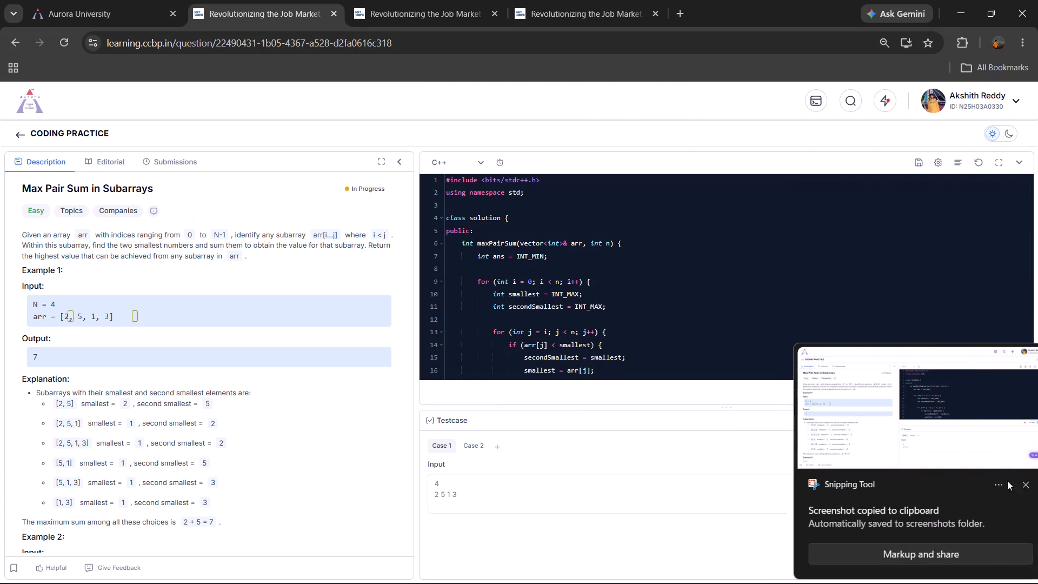
left_click(1013, 489)
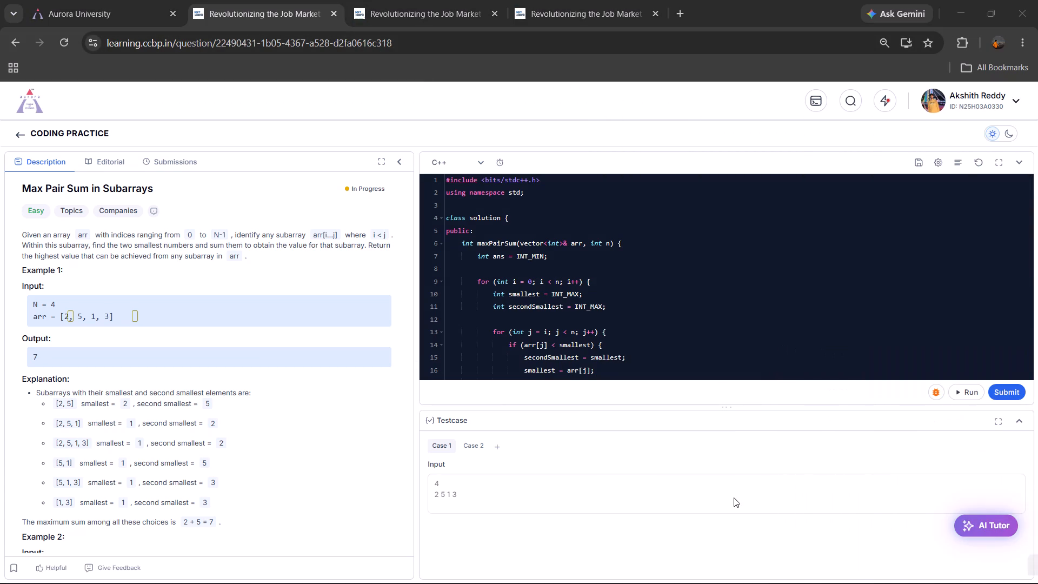
Run the Max Pair Sum in Subarrays solution against the sample test cases and submit it.
scroll(734, 497, "down", 3)
left_click(970, 390)
scroll(750, 583, "down", 1)
scroll(699, 523, "down", 3)
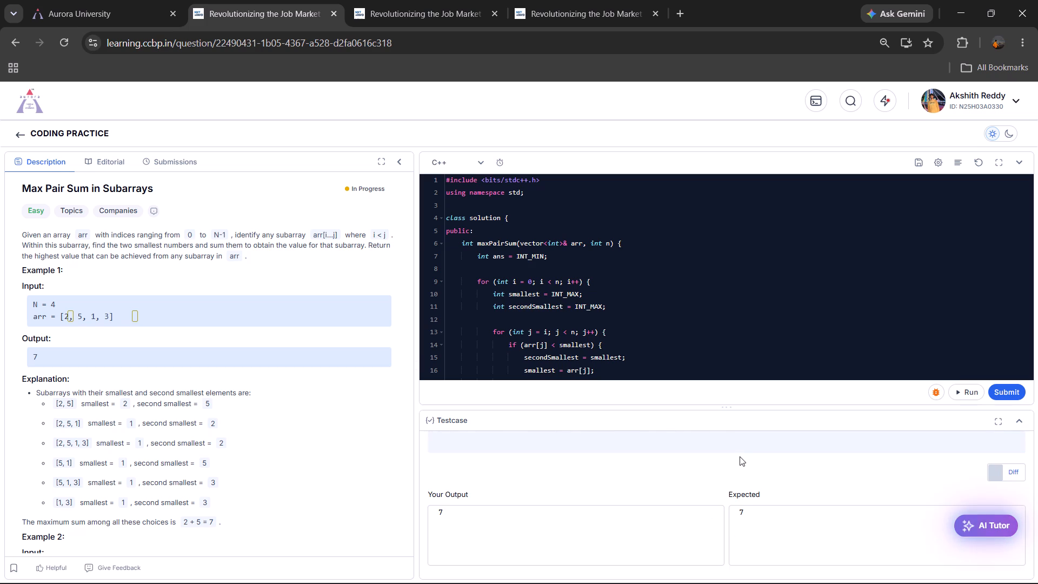
scroll(740, 456, "down", 1)
left_click(1004, 393)
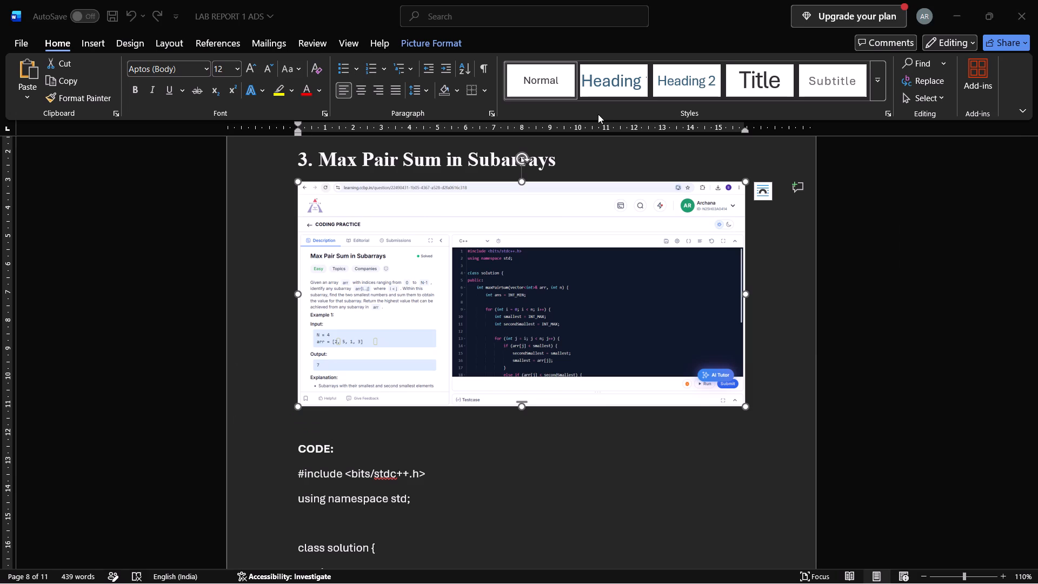
In the Word report, replace the picture under 3. Max Pair Sum in Subarrays with the new capture and select the old output picture.
left_click(568, 236)
key("BackSpace")
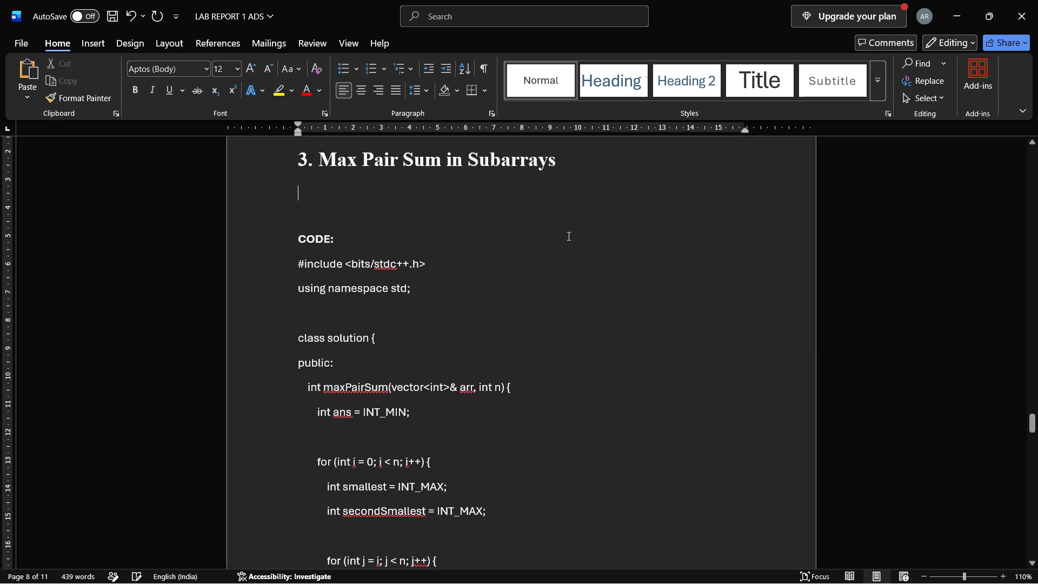
key("ctrl+v")
scroll(568, 236, "down", 2)
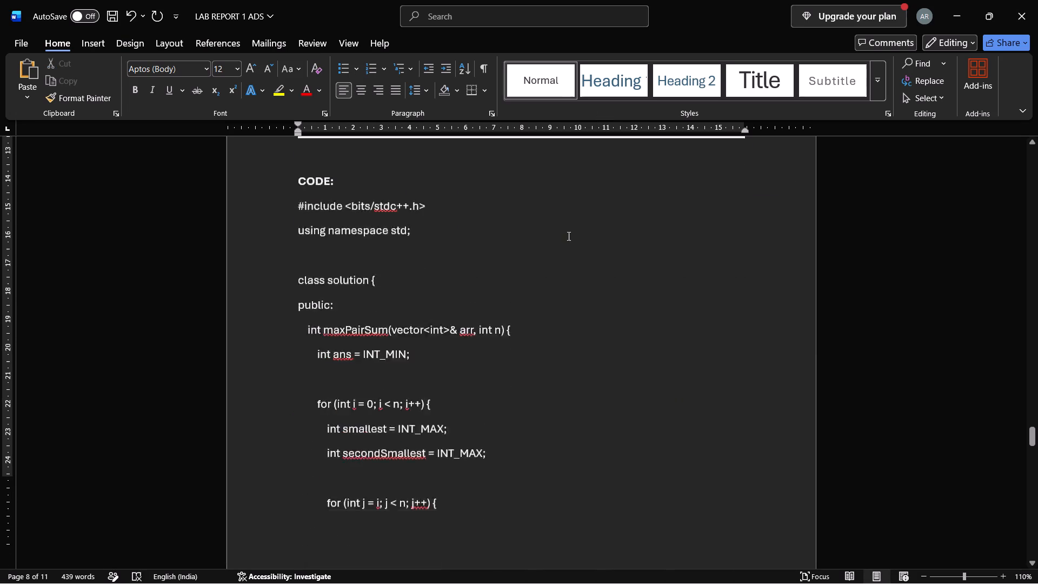
scroll(568, 236, "down", 3)
left_click(568, 236)
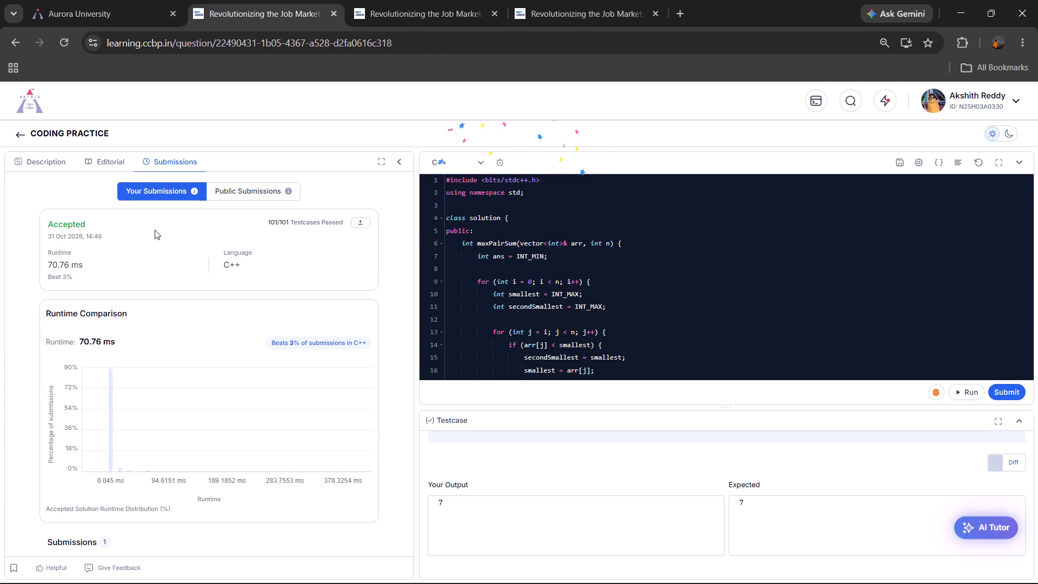
In the browser, show the test case input beside the Max Pair Sum submission result and capture the page from the address bar down.
scroll(483, 519, "up", 1)
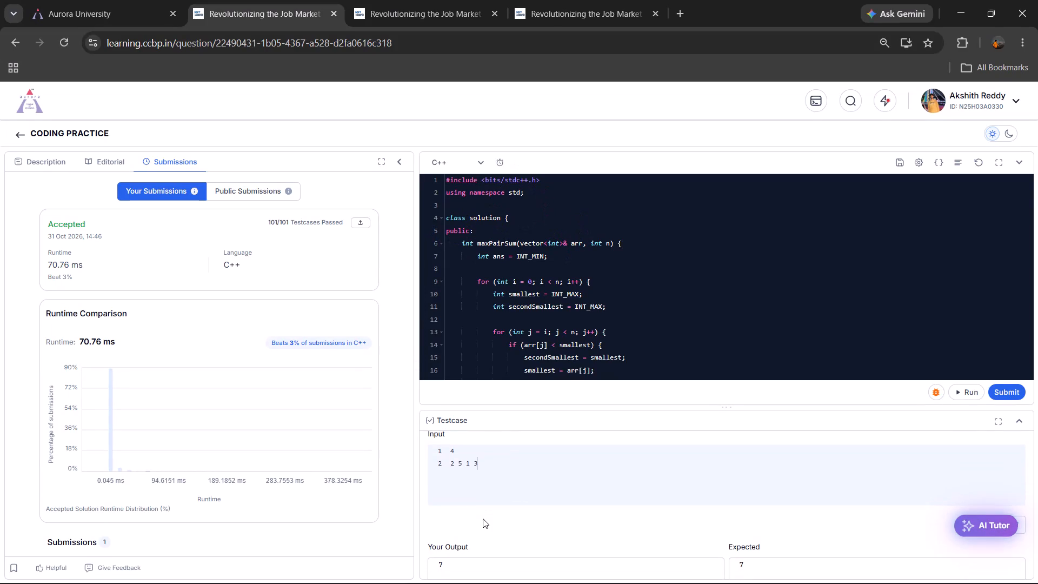
scroll(483, 519, "up", 1)
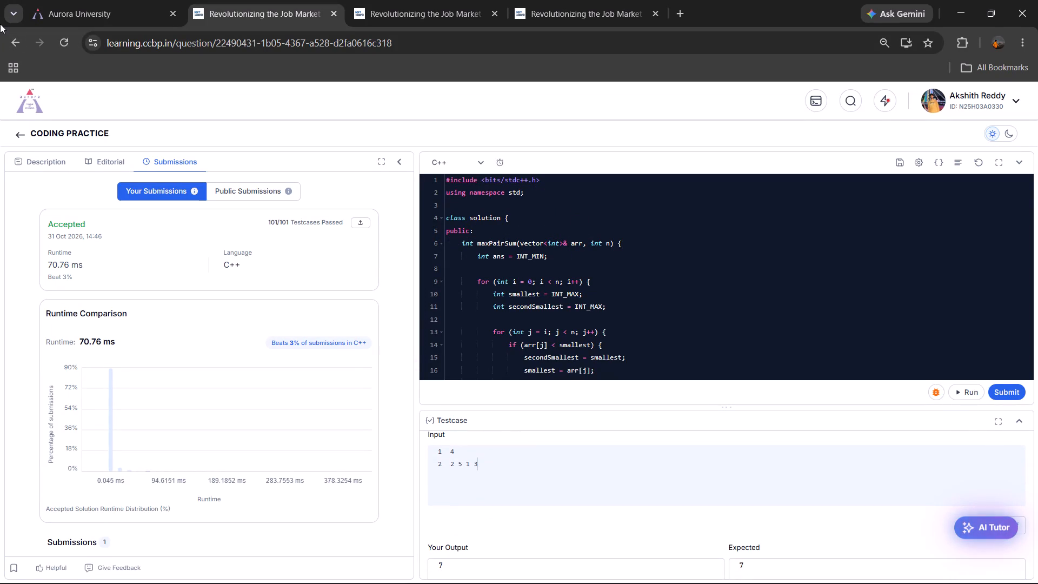
key("shift+super+s")
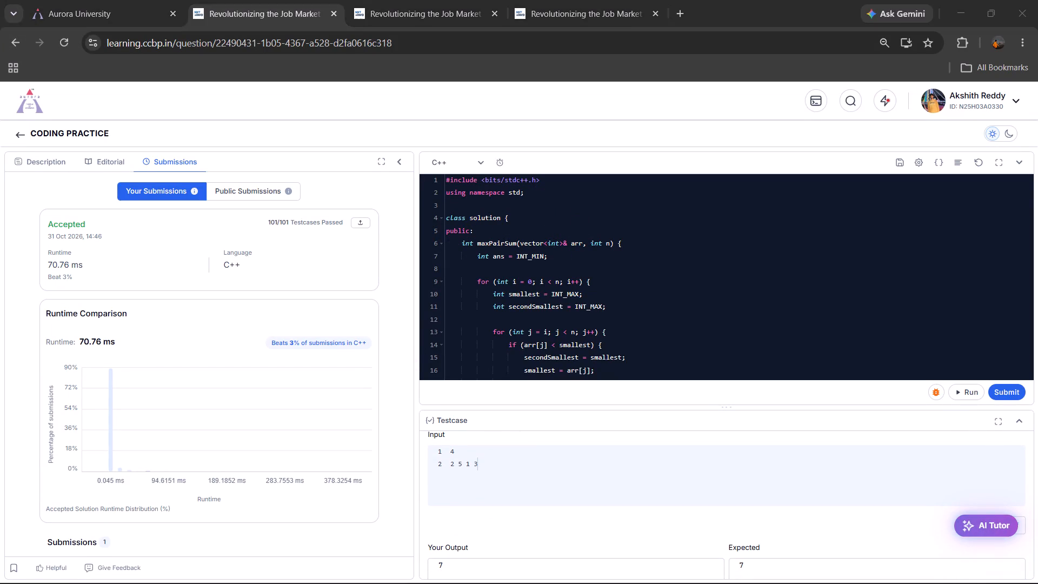
left_click_drag(1, 23, 1037, 583)
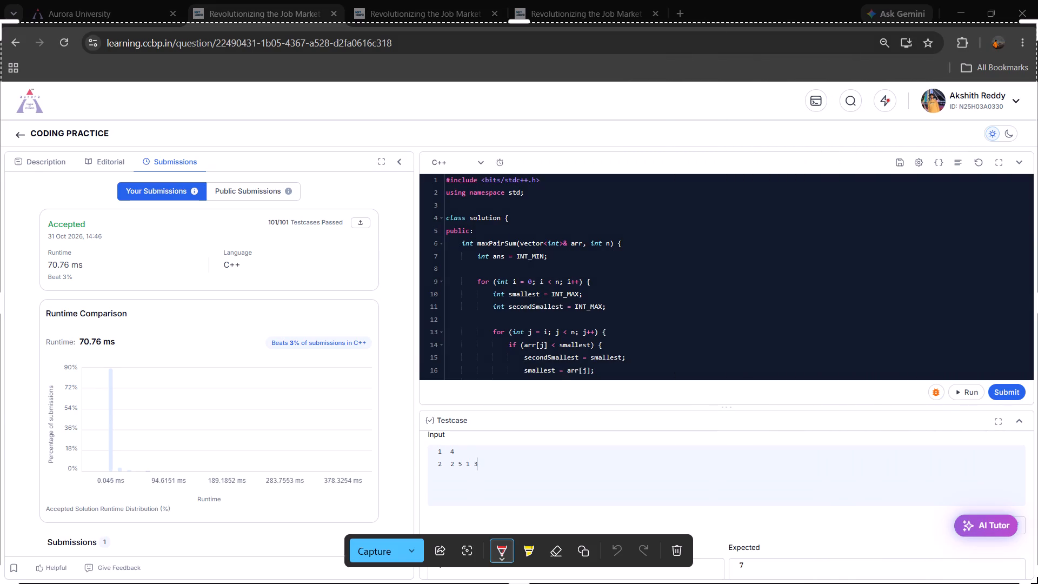
left_click(372, 544)
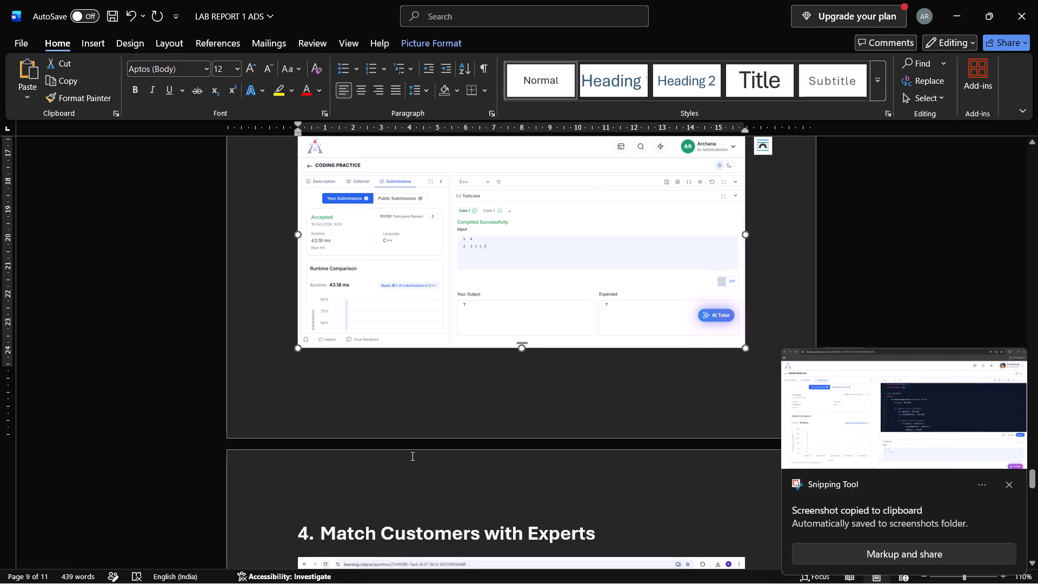
In the Word report, replace the old output picture of Max Pair Sum in Subarrays with the captured submission screenshot.
left_click(484, 323)
key("BackSpace")
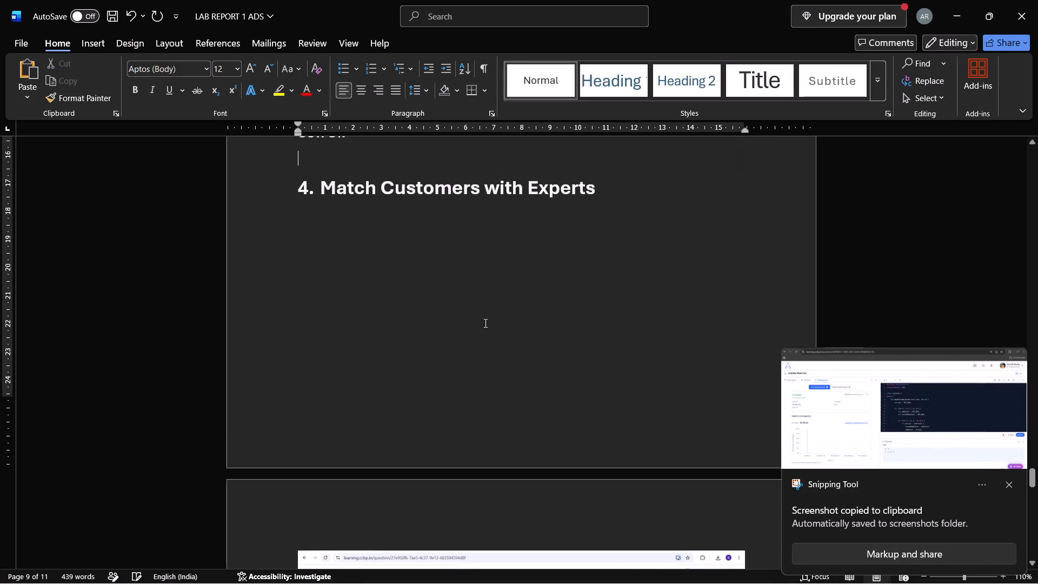
key("ctrl+v")
left_click(484, 323, "ctrl")
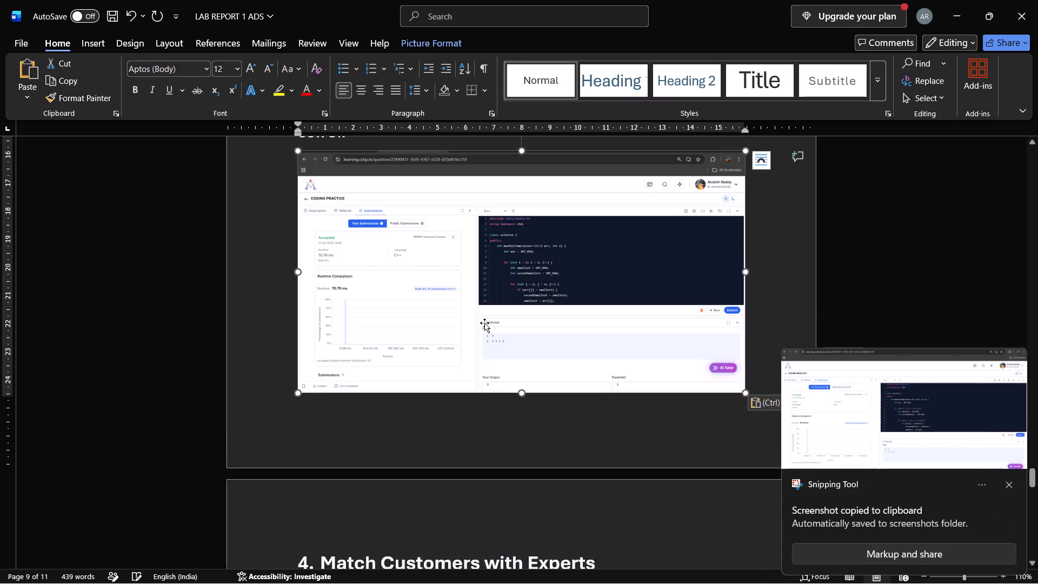
scroll(484, 323, "down", 2)
left_click(484, 323)
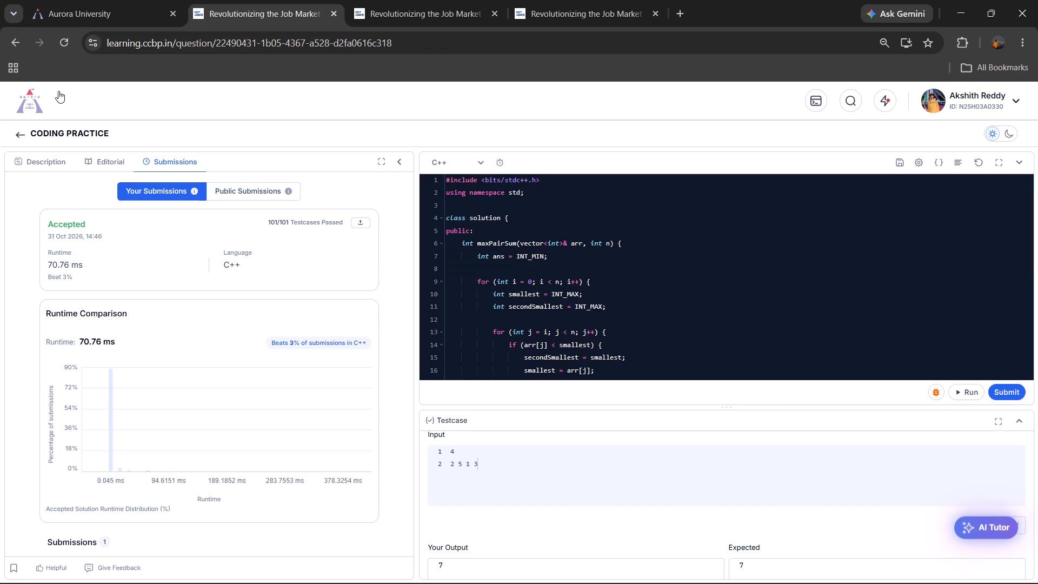
In the browser, leave the Max Pair Sum in Subarrays problem and return to its Coding Practice set.
left_click(14, 138)
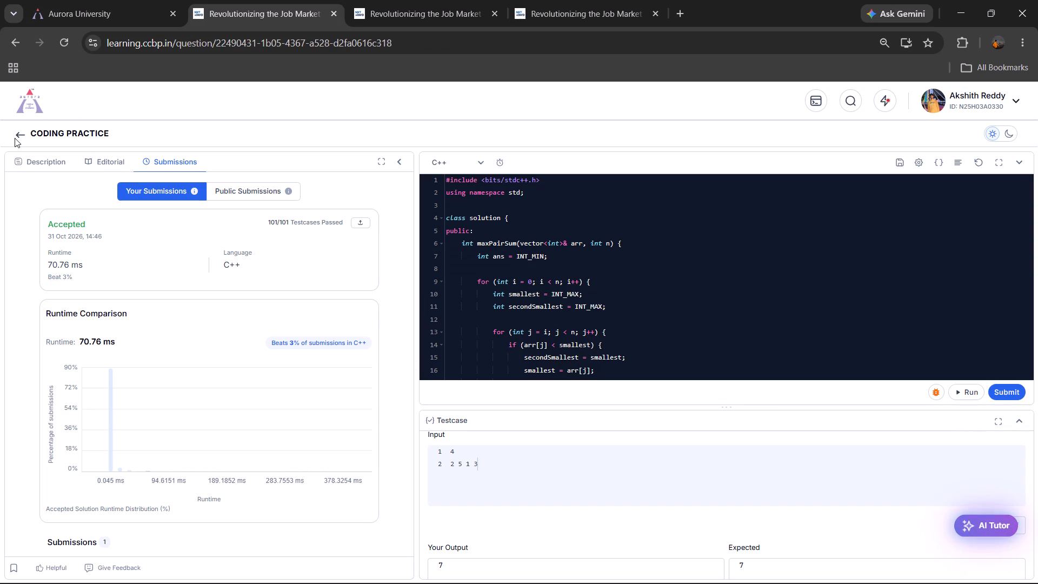
left_click(18, 135)
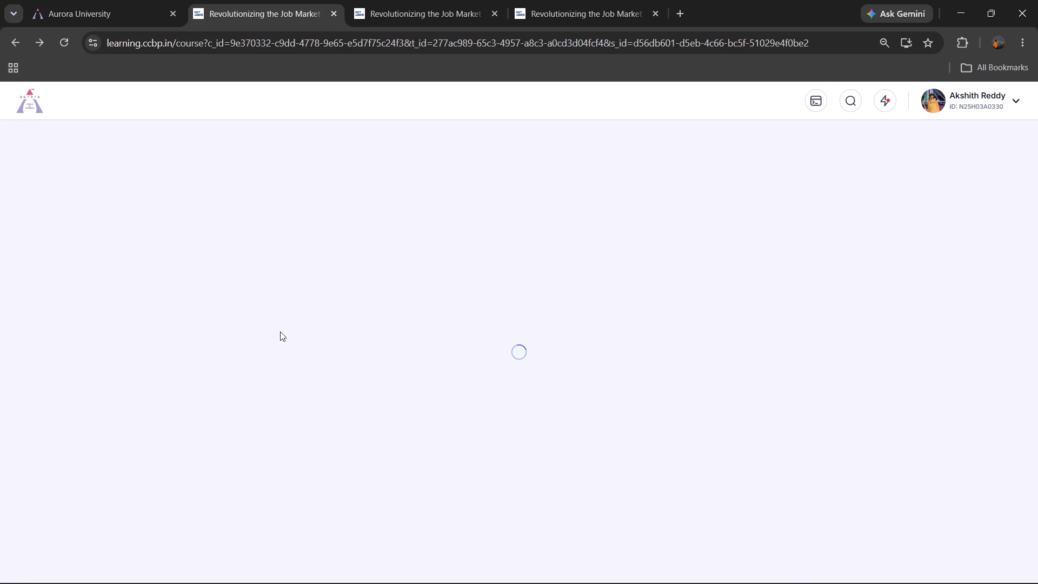
Look through Module I's Coding Practice sets, from Two Sum back to Prefix Sum, for the Match Customers with Experts problem.
scroll(346, 390, "down", 1)
scroll(88, 511, "down", 1)
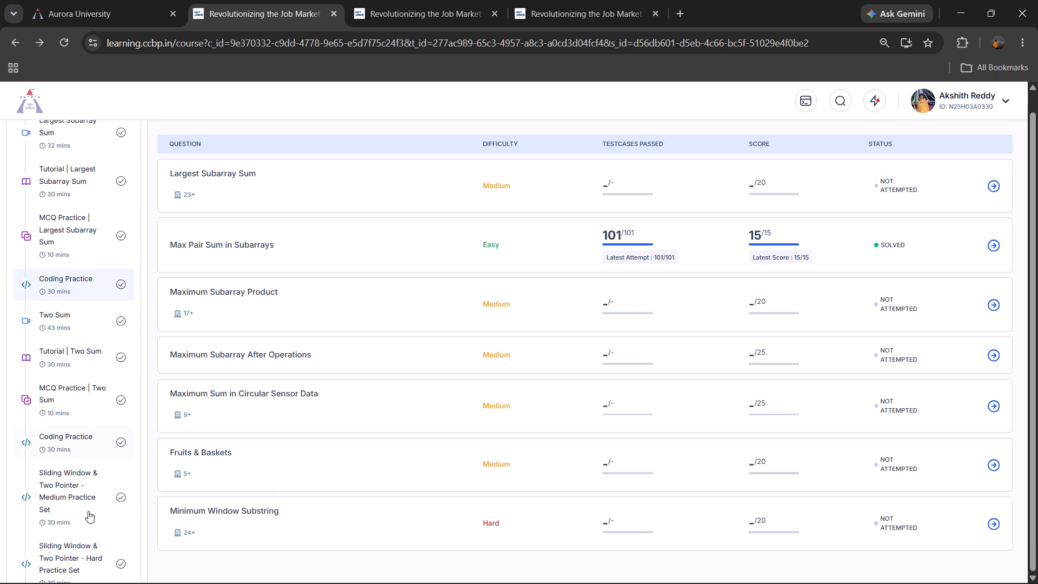
left_click(96, 440)
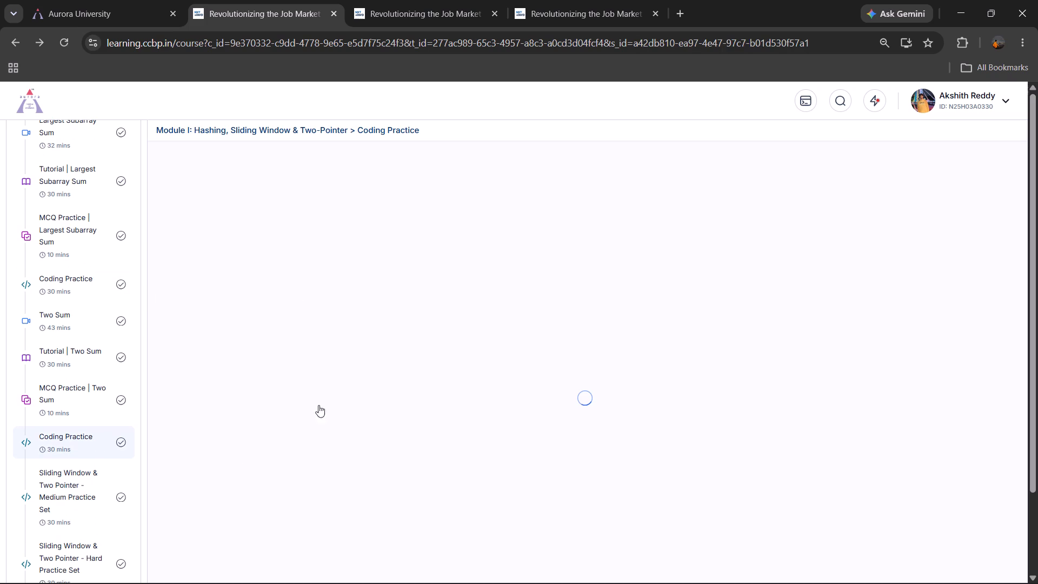
scroll(282, 274, "down", 2)
scroll(286, 430, "down", 3)
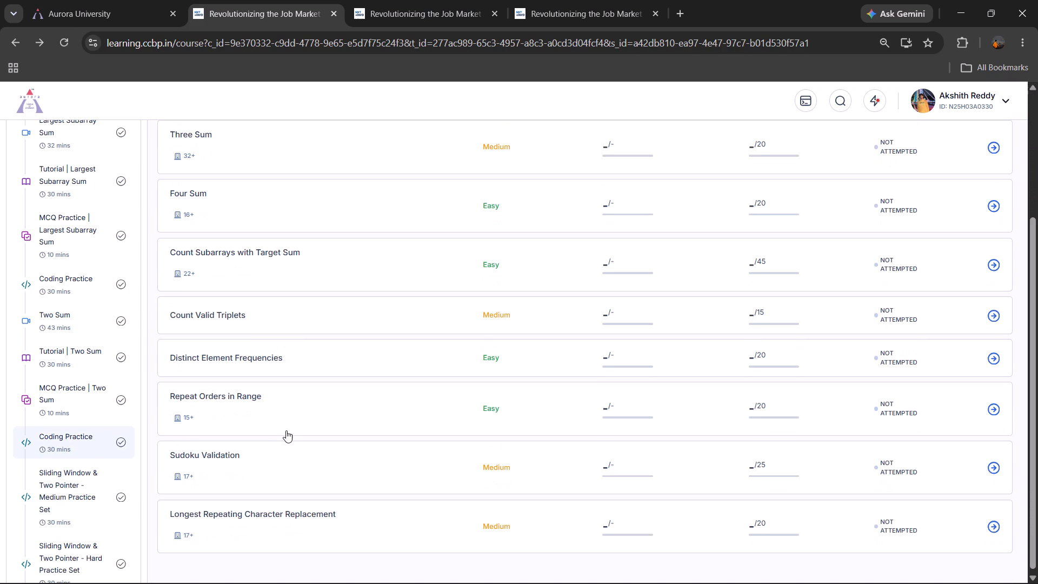
scroll(101, 521, "down", 1)
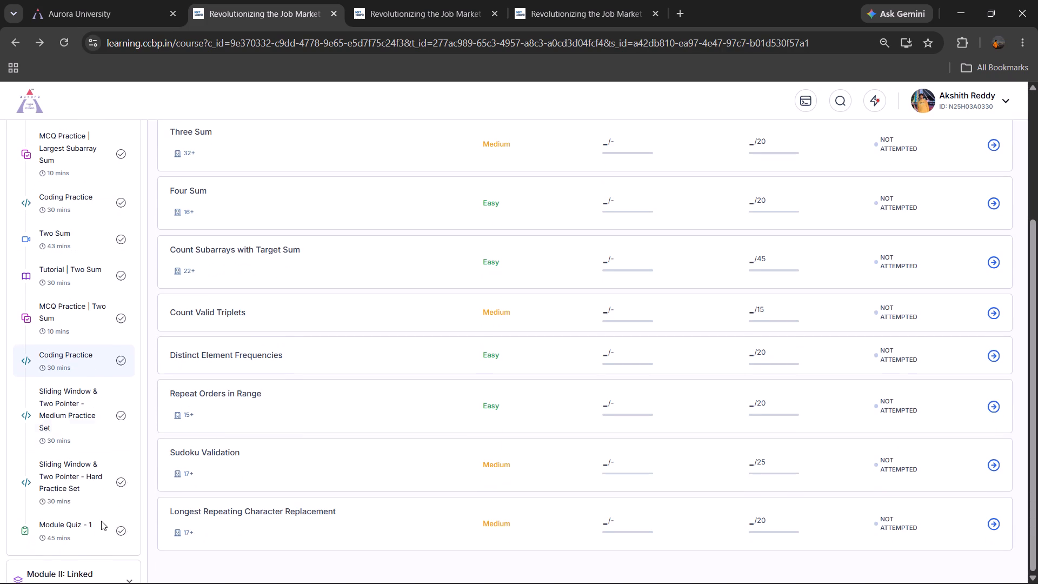
scroll(101, 521, "down", 1)
scroll(101, 521, "up", 2)
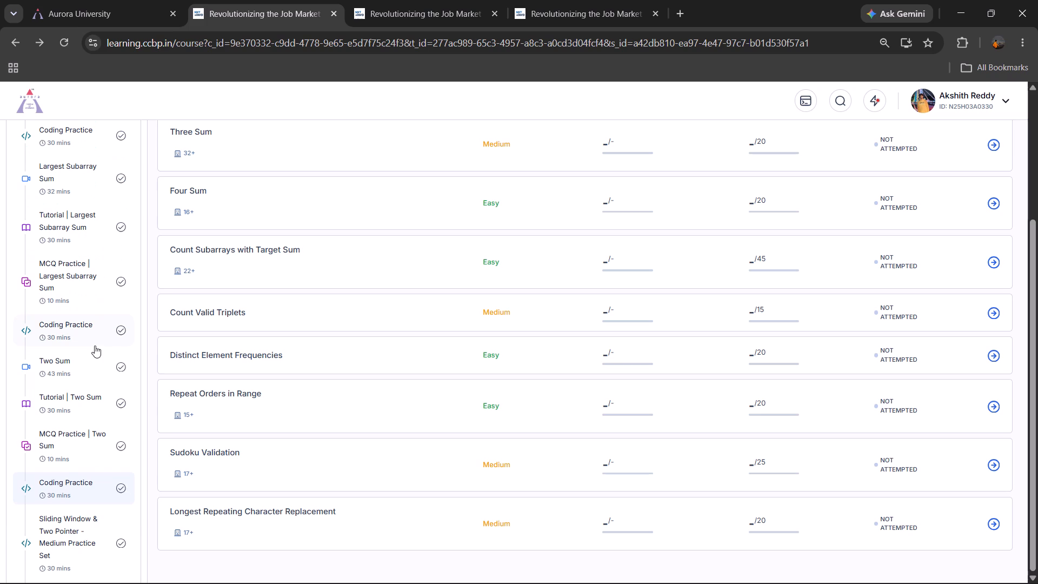
left_click(95, 346)
scroll(304, 424, "down", 1)
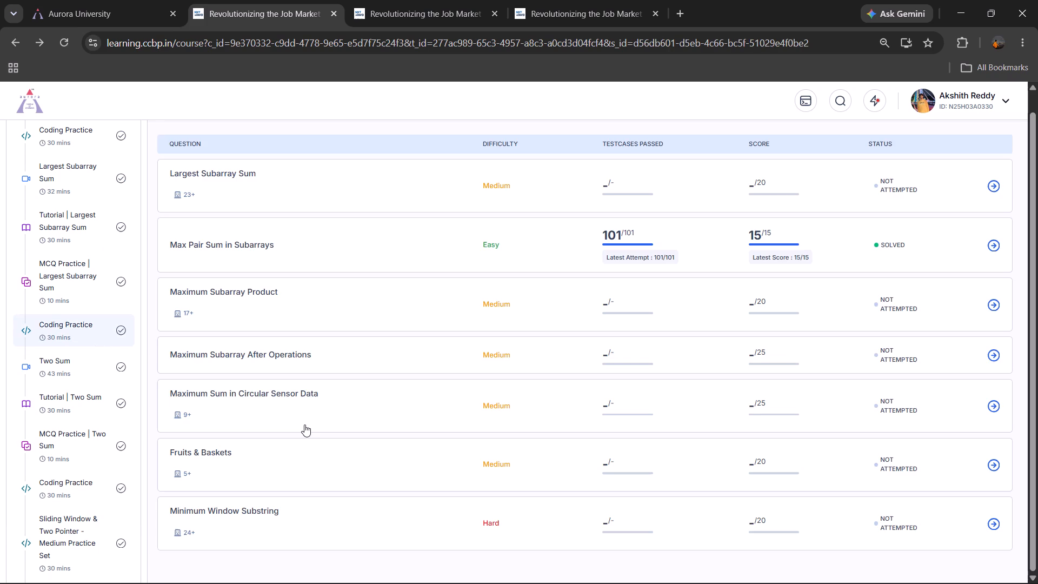
scroll(48, 397, "up", 2)
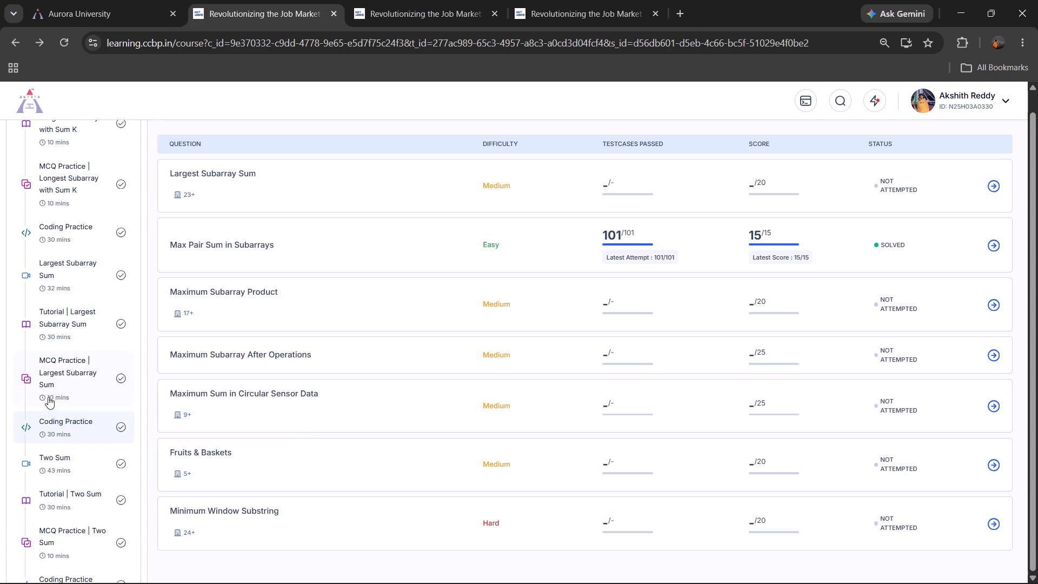
scroll(48, 397, "up", 1)
left_click(36, 310)
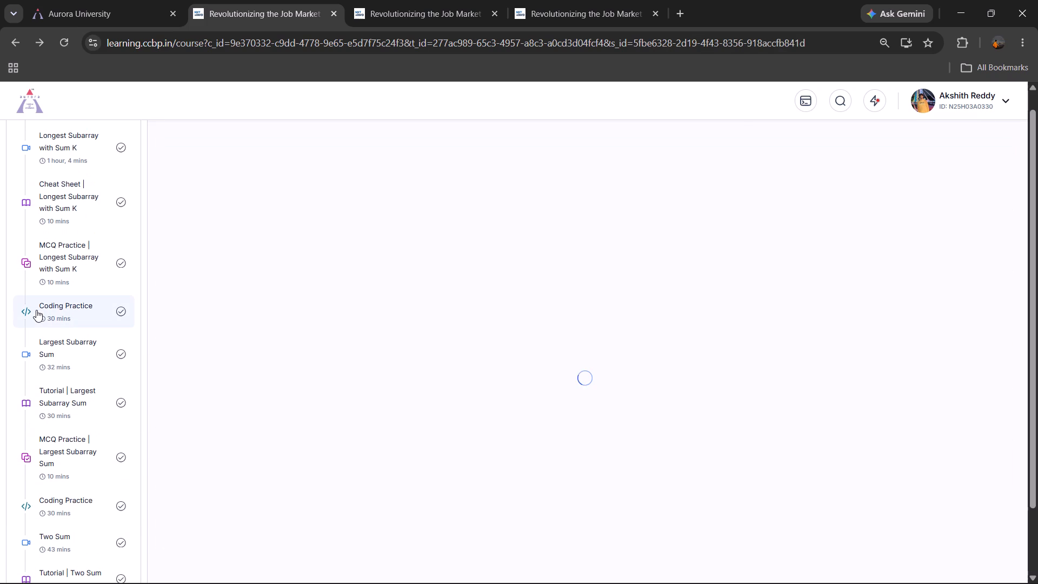
scroll(196, 357, "down", 2)
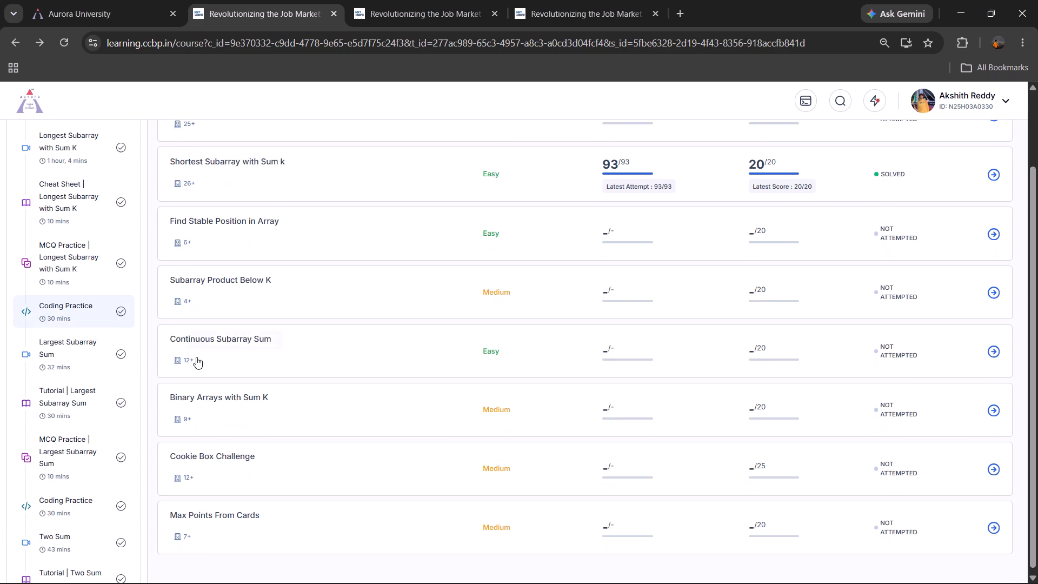
scroll(196, 357, "down", 1)
scroll(92, 343, "up", 1)
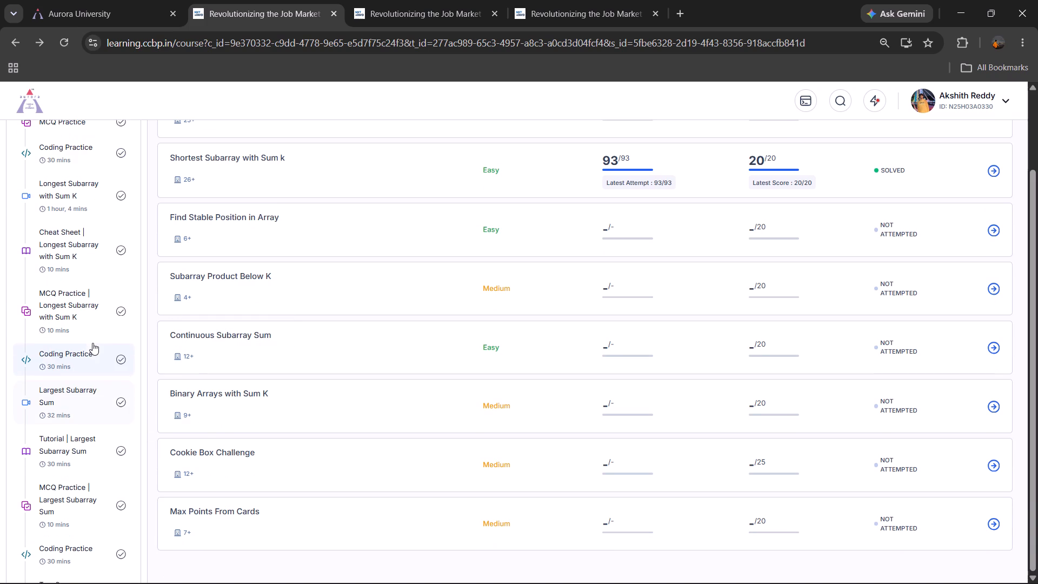
scroll(92, 343, "up", 1)
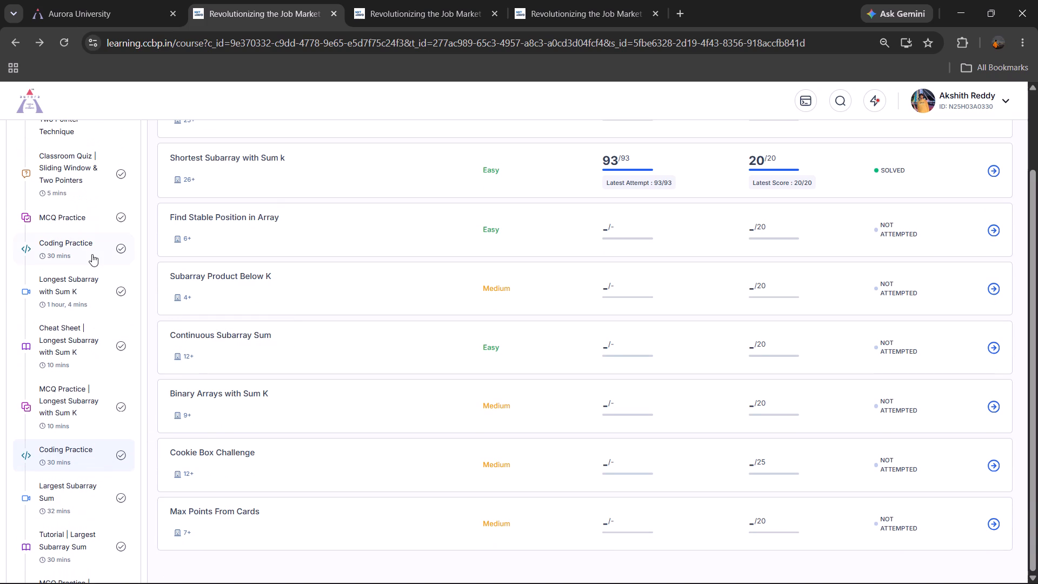
left_click(92, 254)
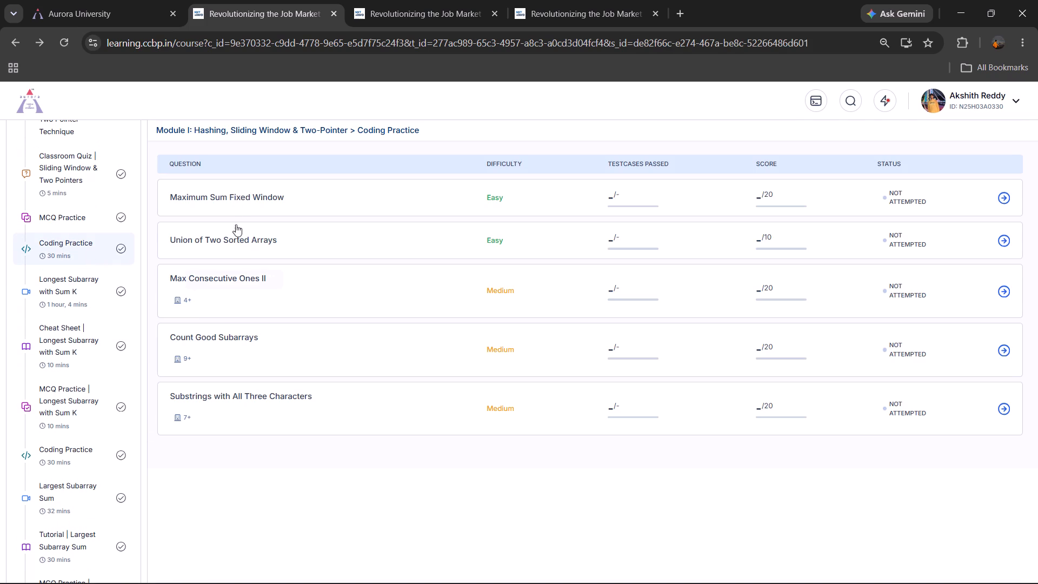
scroll(141, 370, "up", 1)
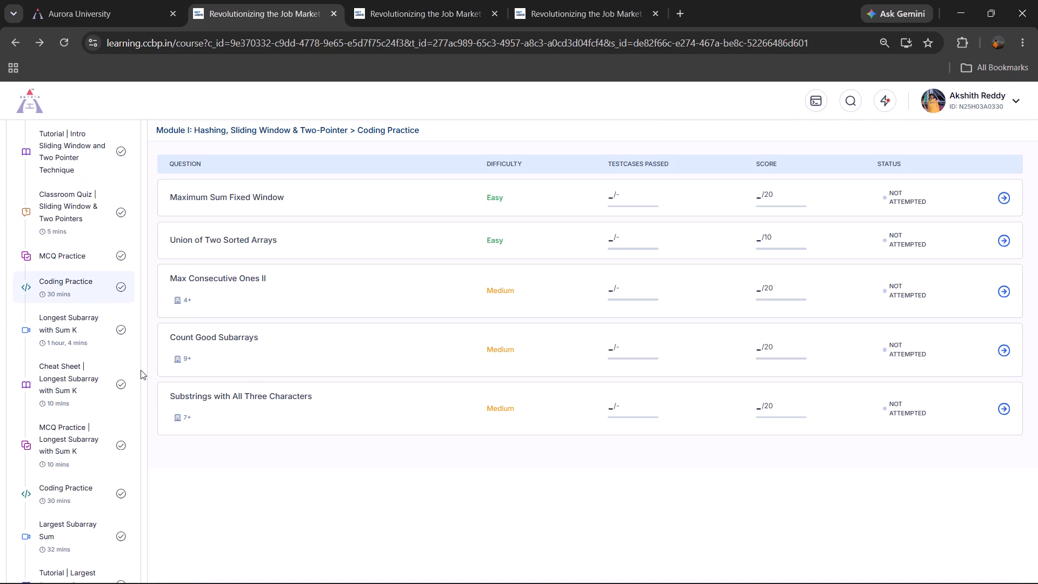
scroll(141, 370, "up", 2)
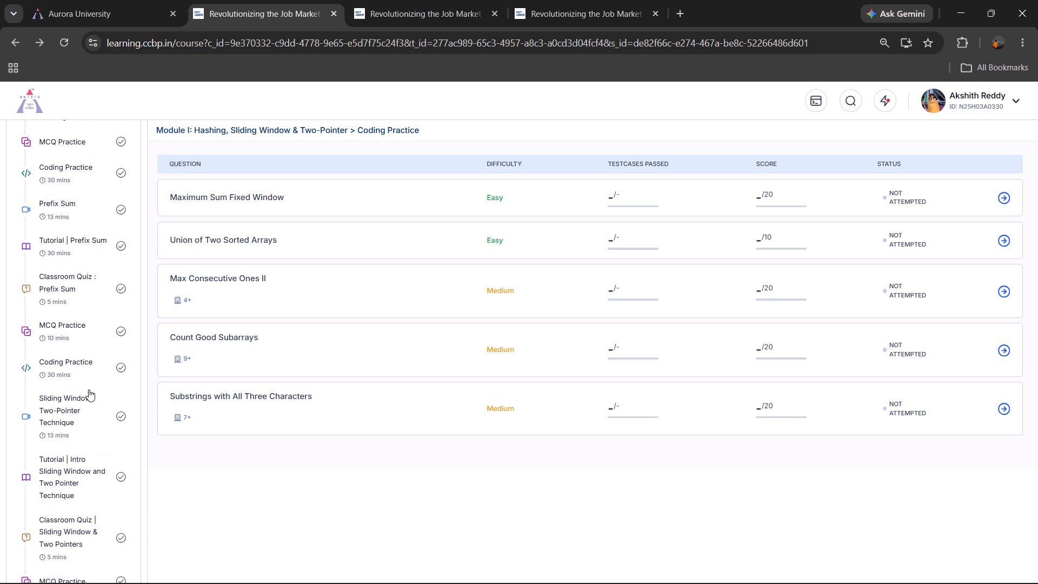
left_click(95, 376)
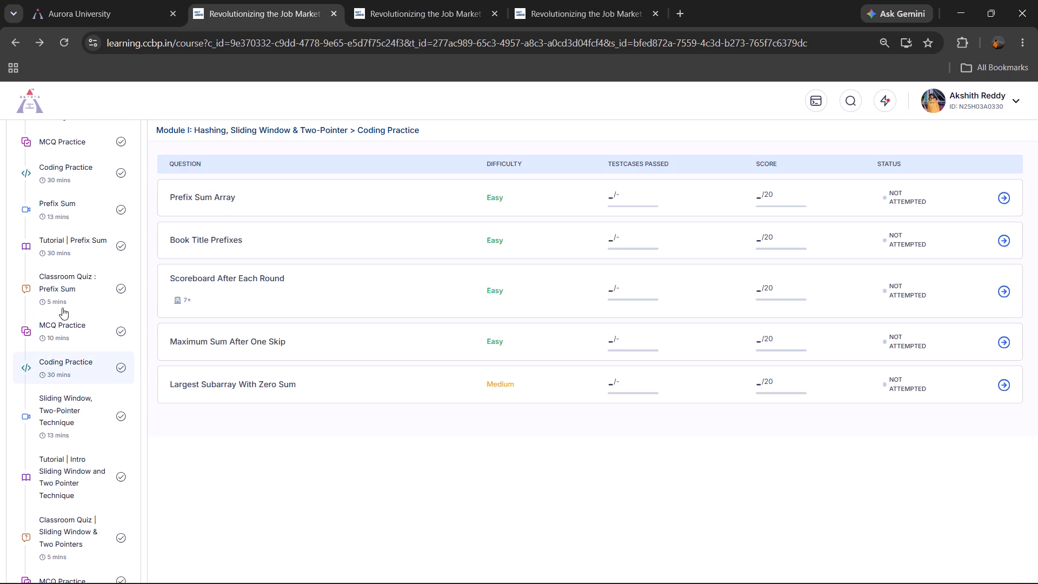
Open Match Customers with Experts from the Coding Practice set just before Prefix Sum and place the cursor in its code editor.
scroll(62, 308, "up", 1)
left_click(76, 236)
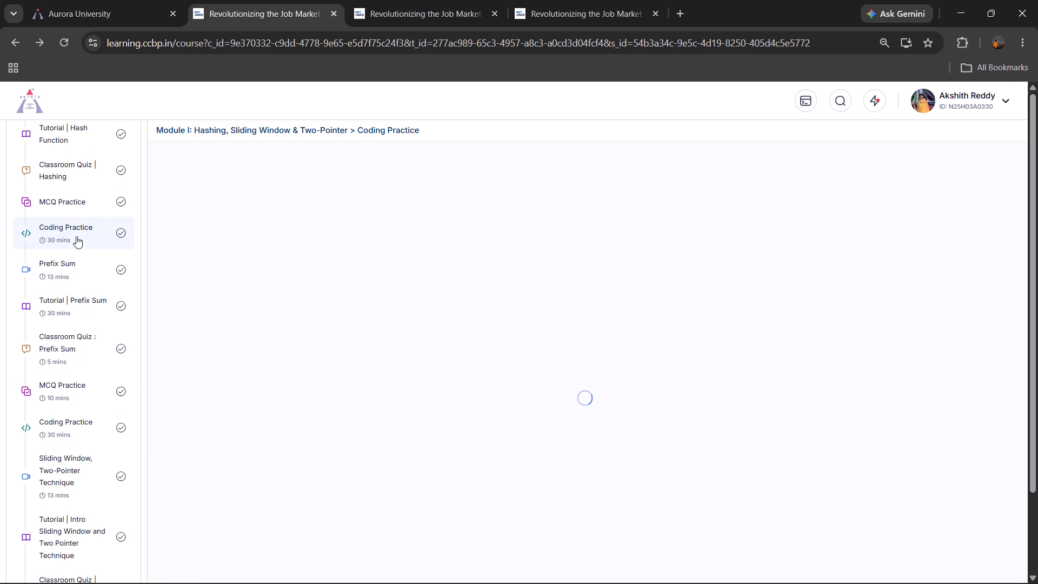
scroll(256, 374, "down", 2)
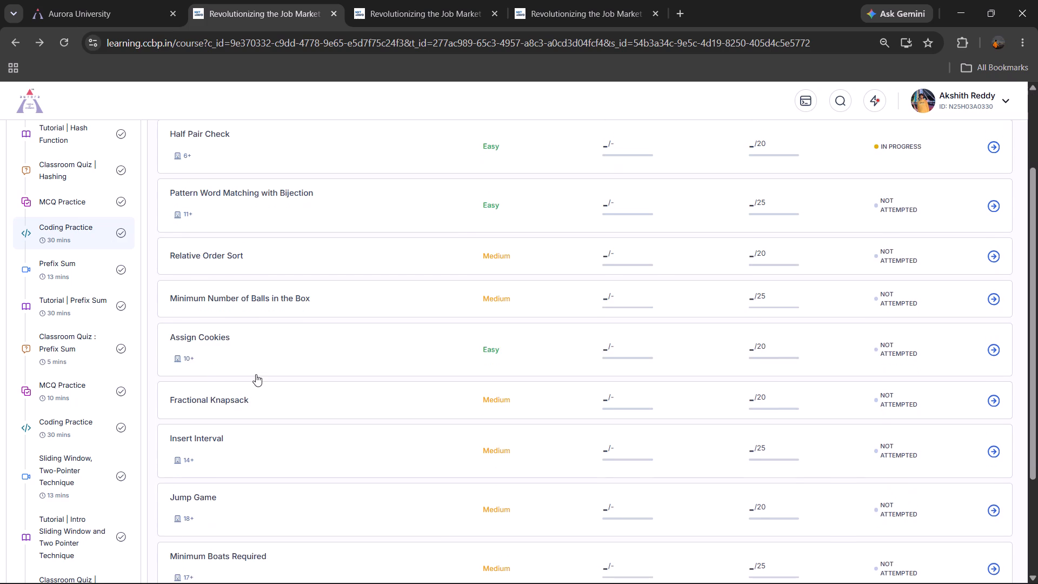
scroll(256, 374, "down", 1)
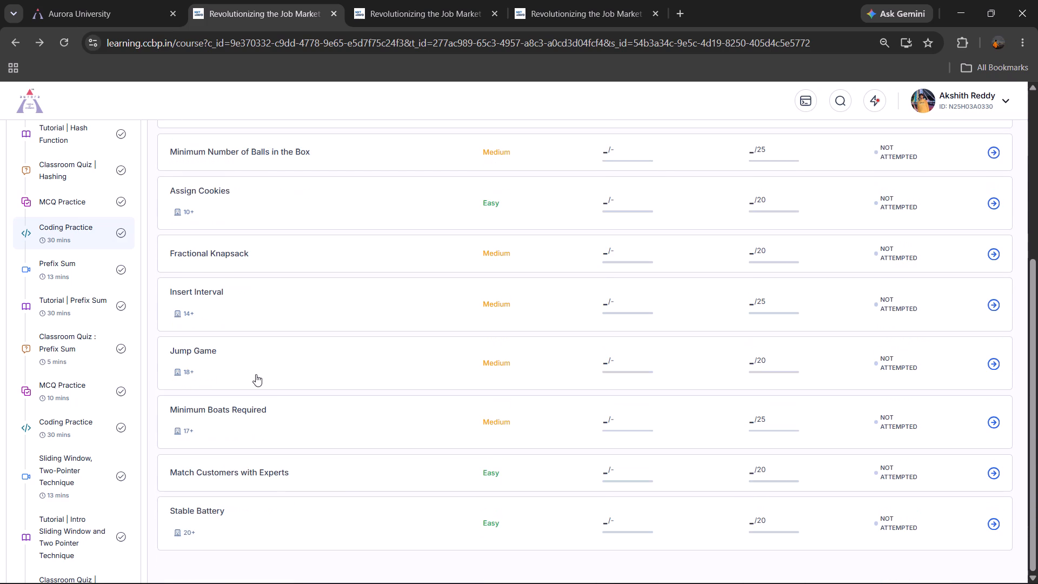
left_click(684, 476)
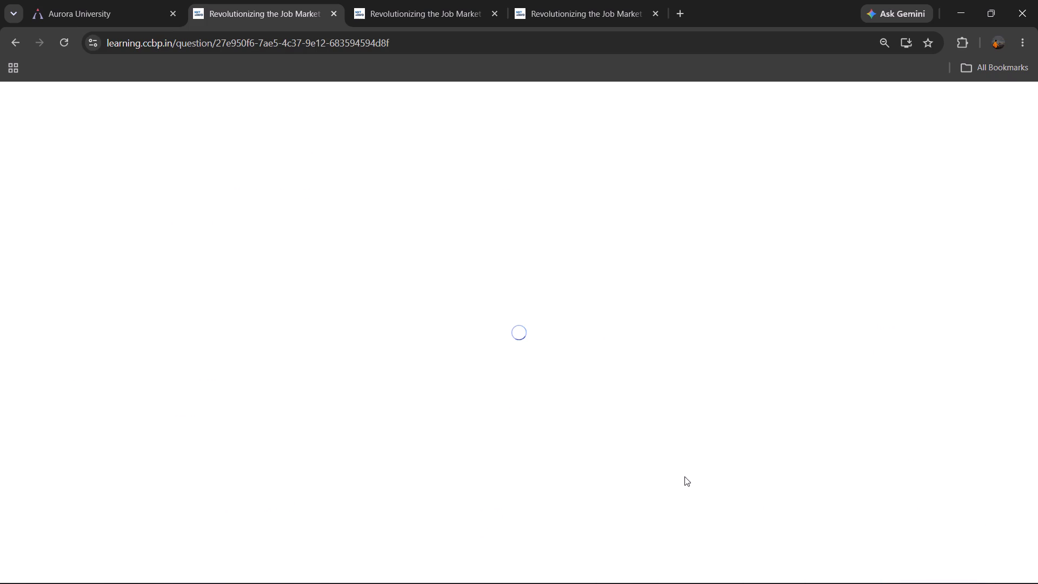
left_click(584, 277)
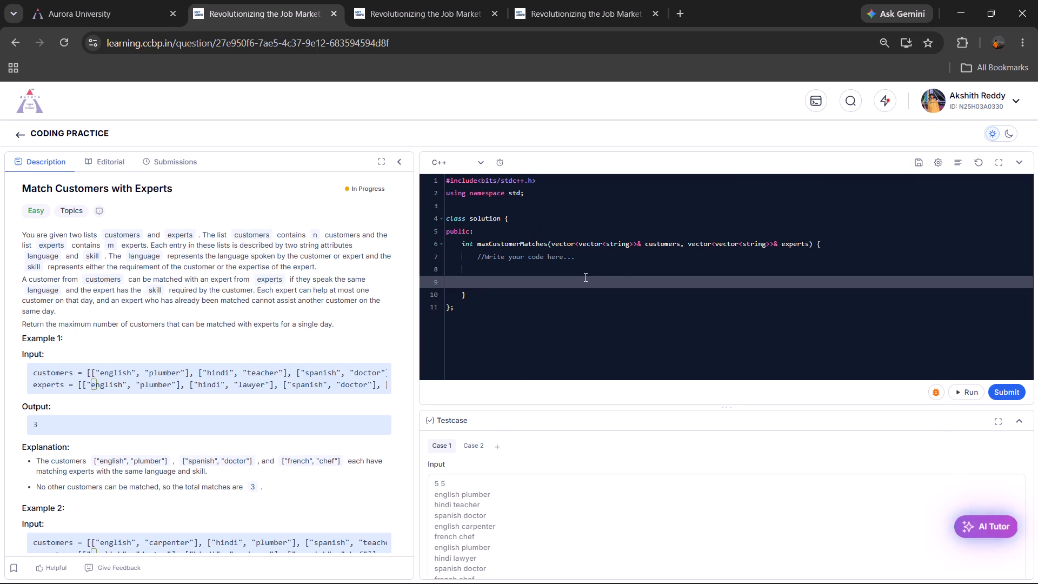
Copy the Match Customers with Experts code from the Word report and replace the browser editor's starter code with it.
scroll(552, 426, "down", 1)
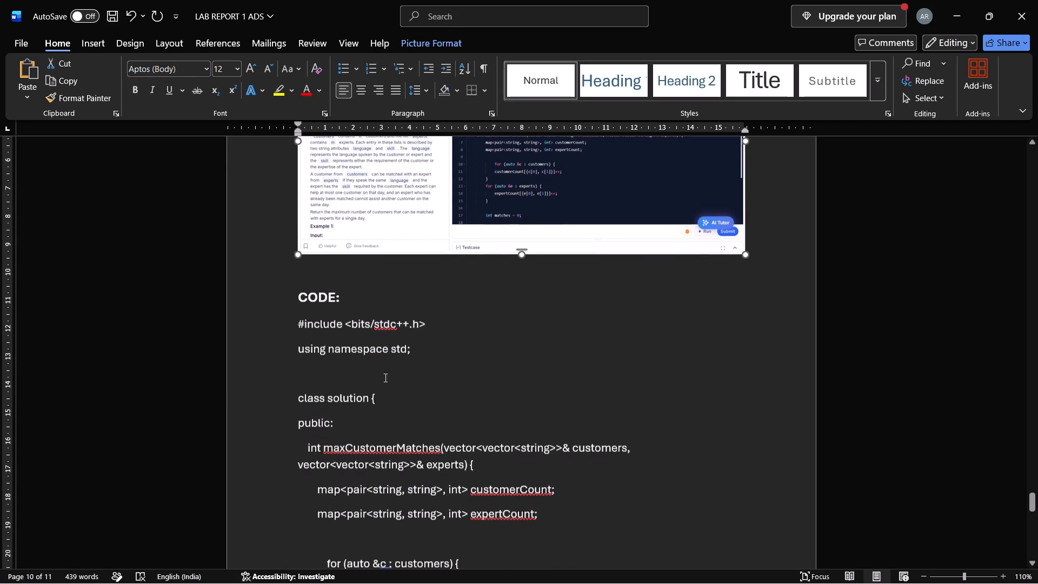
left_click_drag(297, 317, 448, 539)
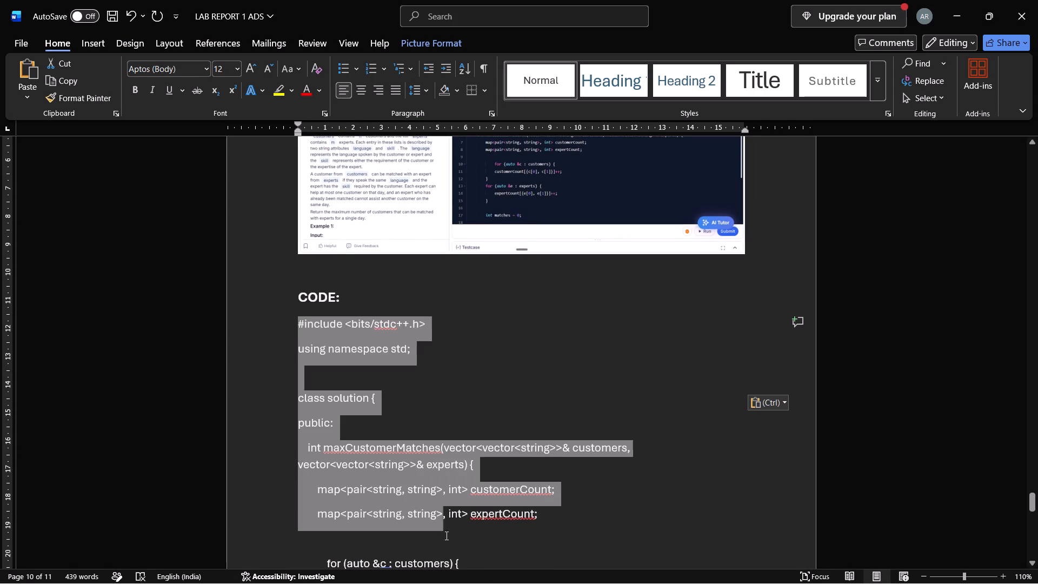
left_click_drag(448, 539, 481, 583)
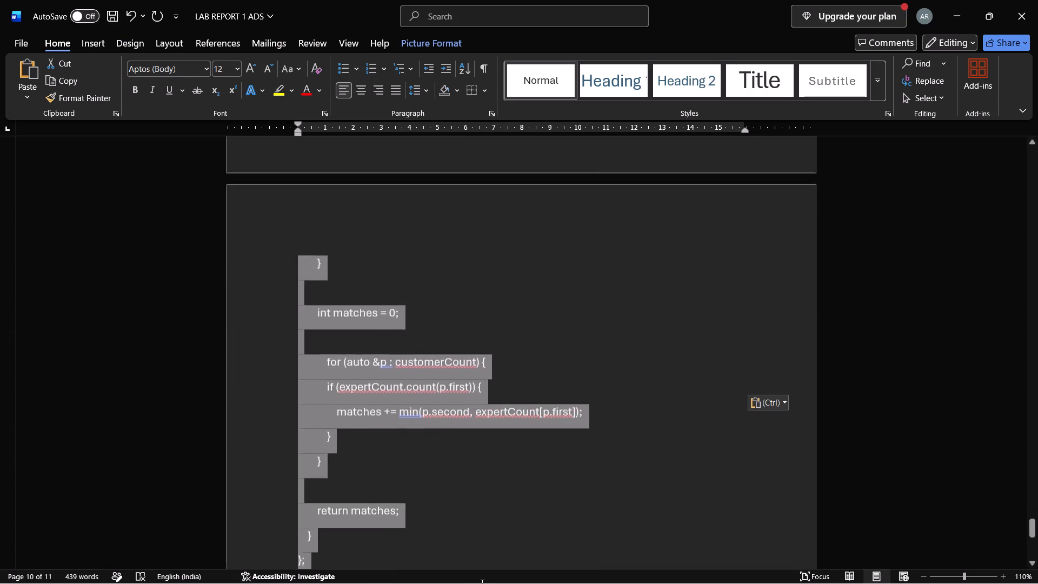
left_click_drag(481, 583, 351, 317)
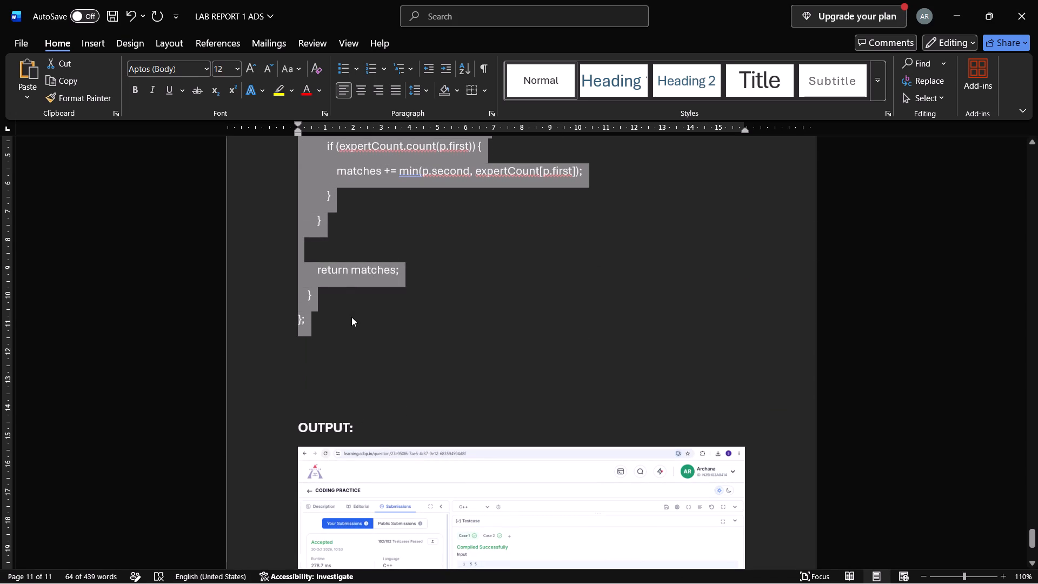
key("ctrl+v")
scroll(351, 317, "up", 2)
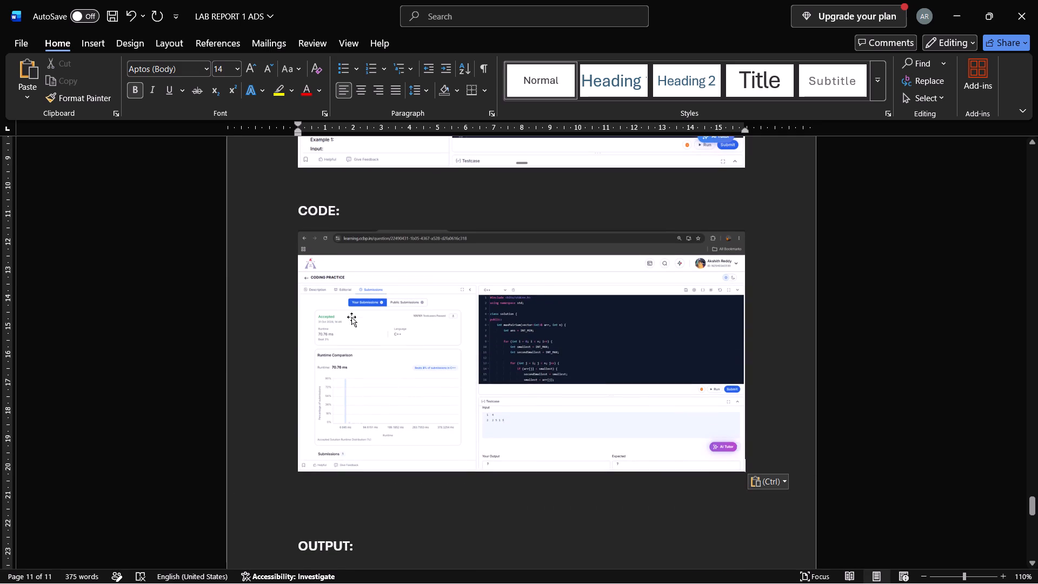
key("ctrl+z")
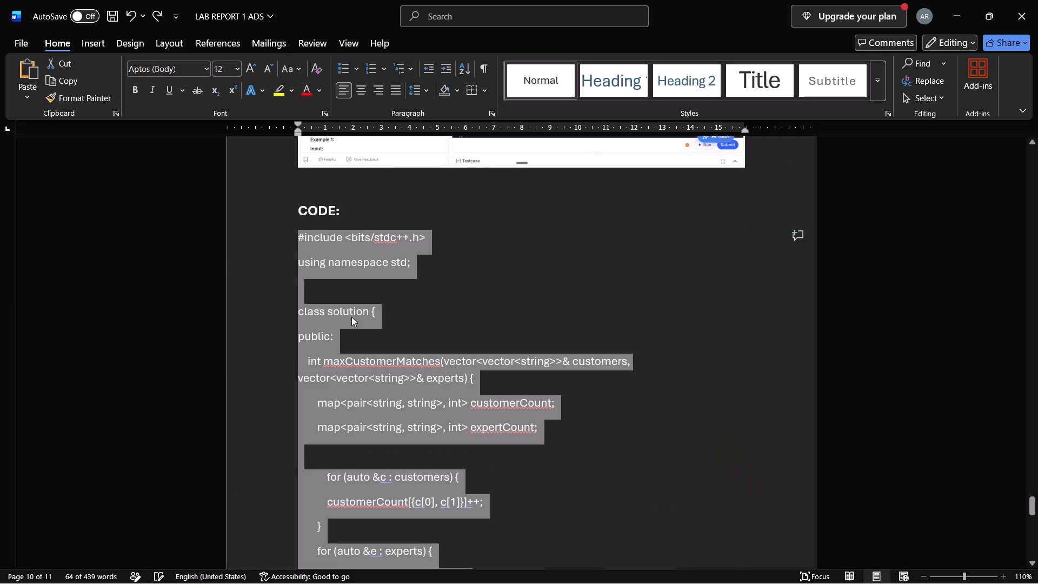
key("ctrl+c")
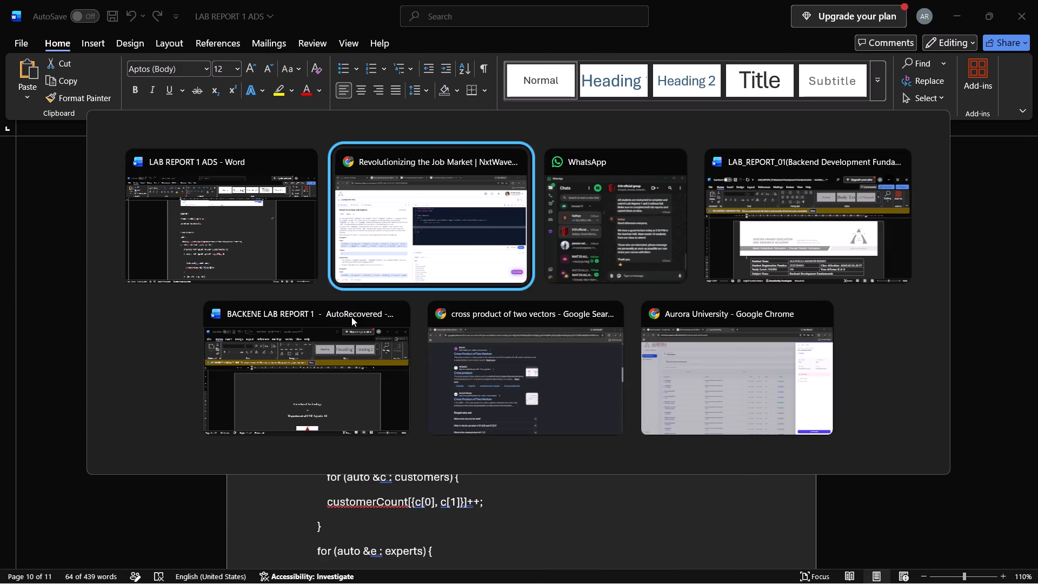
key("ctrl+a")
key("ctrl+v")
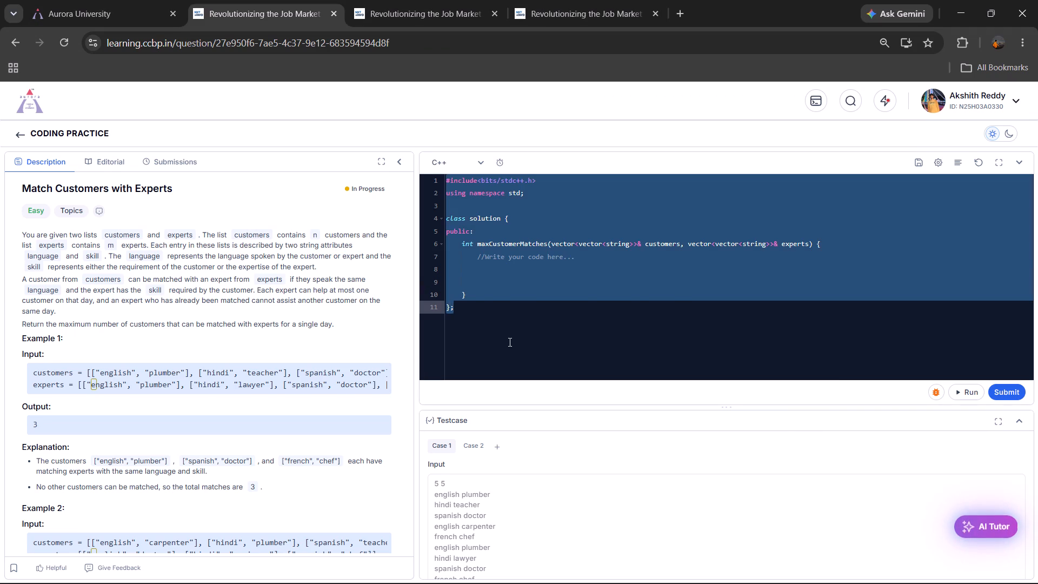
Capture a screenshot of the Match Customers with Experts page showing the problem description and the solution code.
scroll(509, 342, "up", 6)
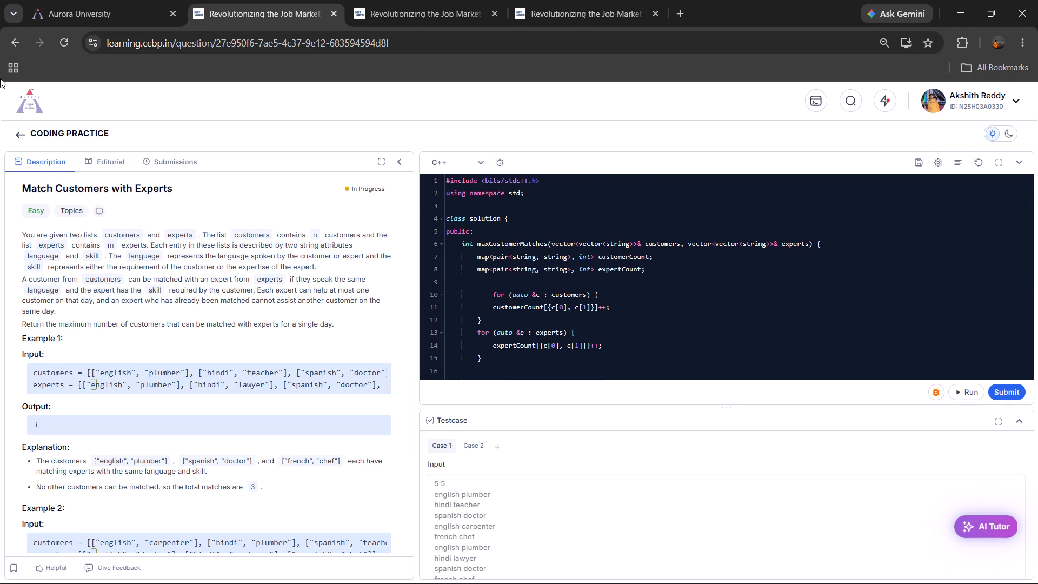
key("shift+super+s")
left_click_drag(0, 78, 489, 567)
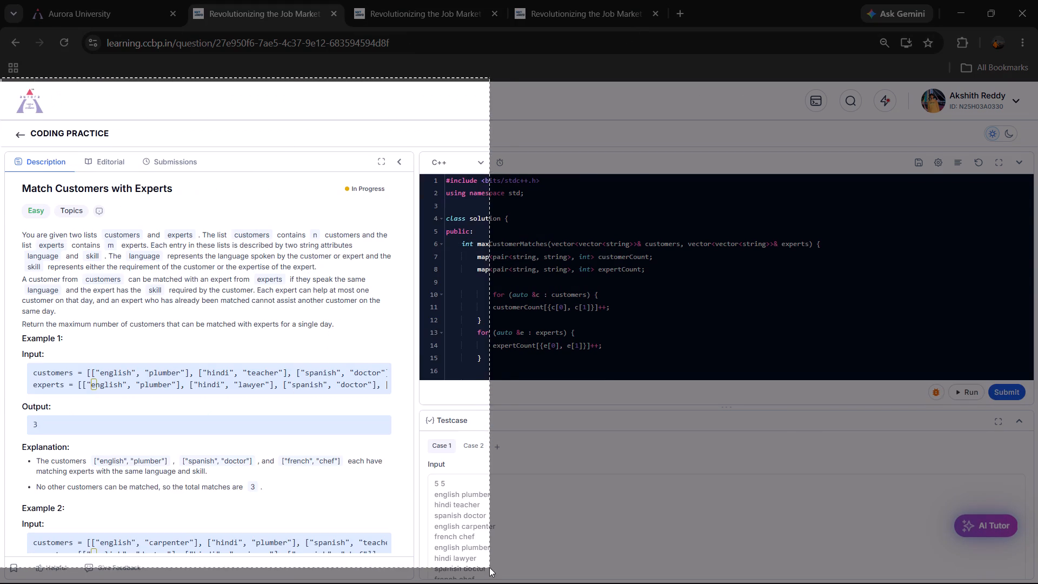
left_click_drag(489, 567, 1037, 583)
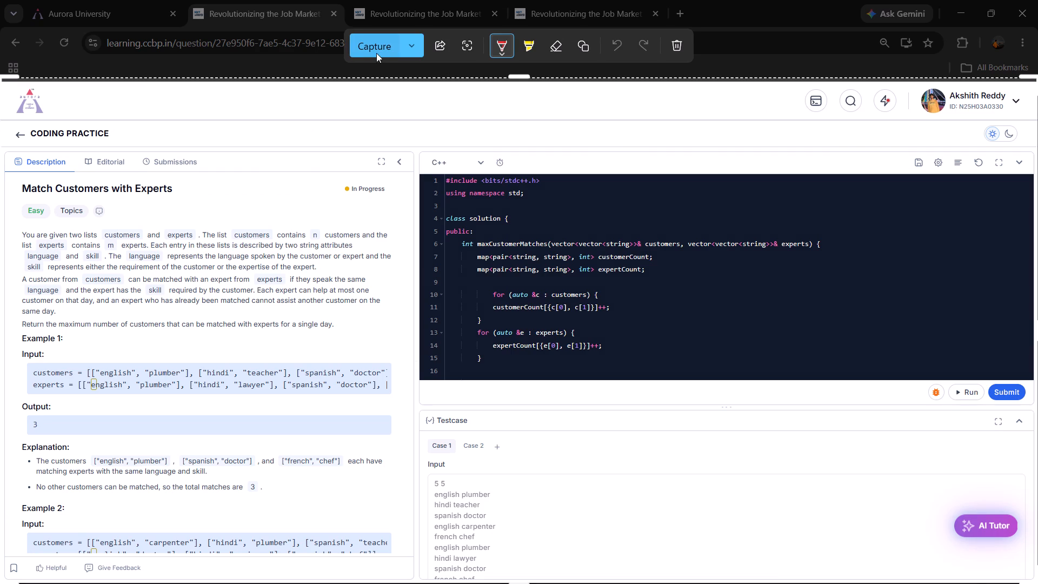
left_click(376, 53)
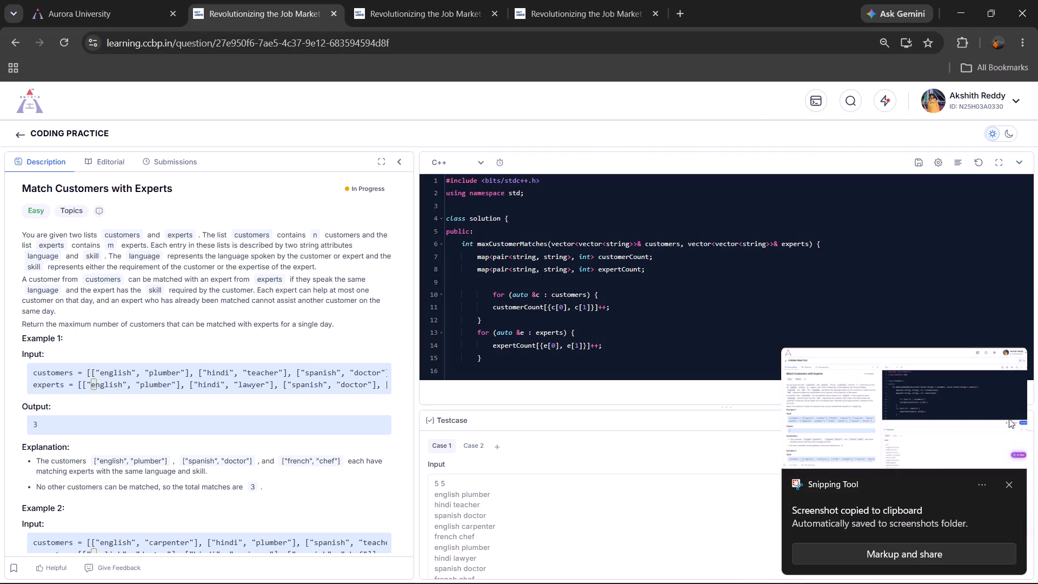
left_click(1015, 488)
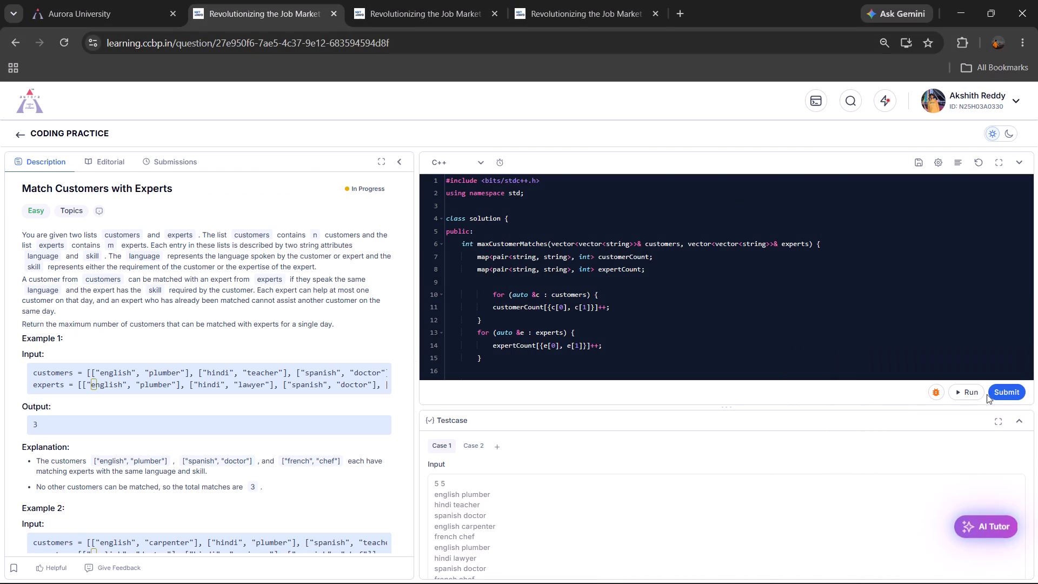
Submit the Match Customers with Experts solution and show its test-case output.
left_click(981, 387)
left_click(993, 389)
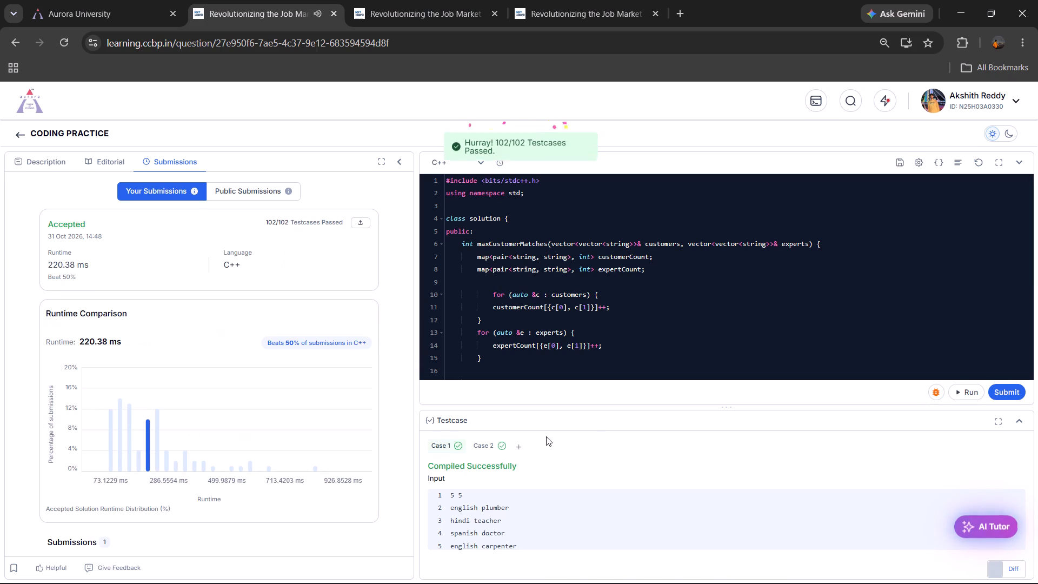
scroll(546, 436, "right", 2)
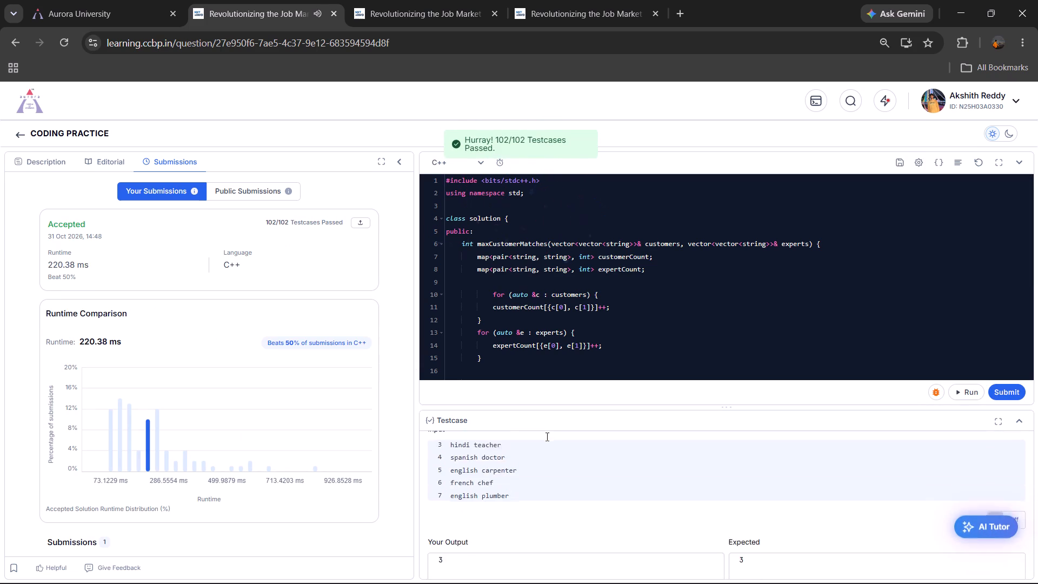
scroll(546, 436, "right", 1)
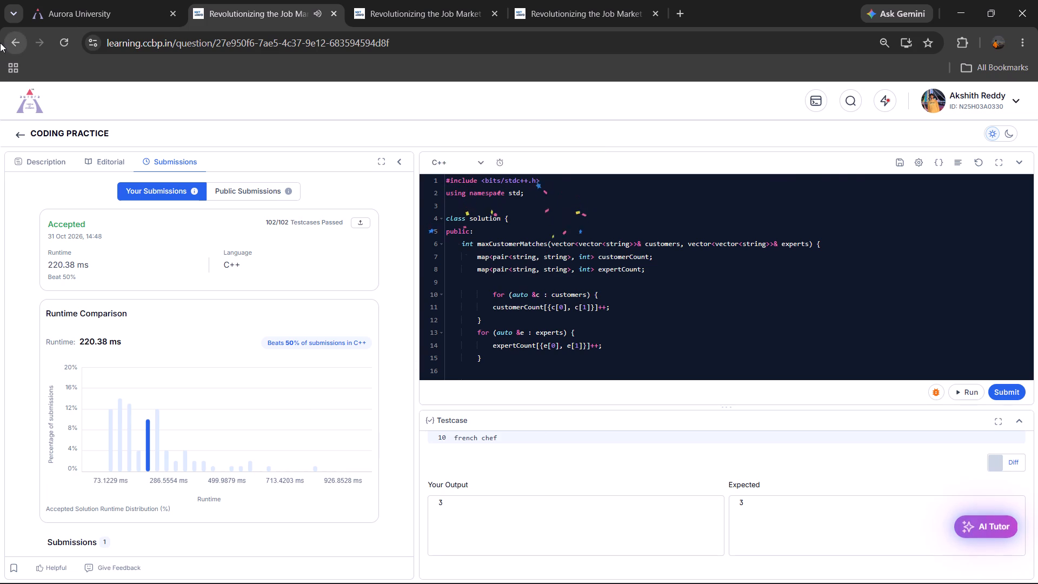
In the Word report, replace the old problem picture under 4. Match Customers with Experts with the captured screenshot.
scroll(0, 43, "up", 4)
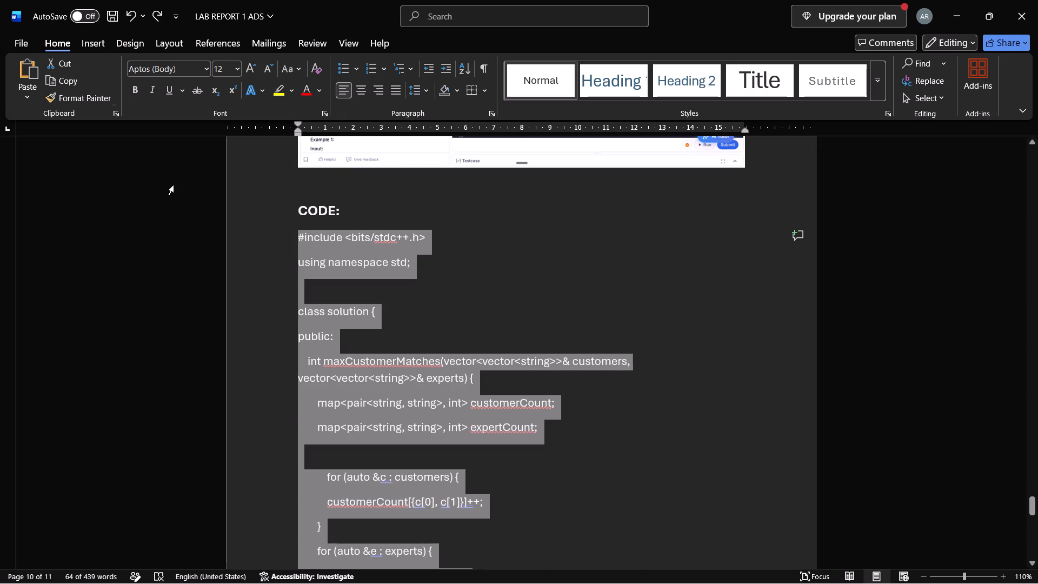
scroll(175, 188, "up", 2)
left_click(422, 341)
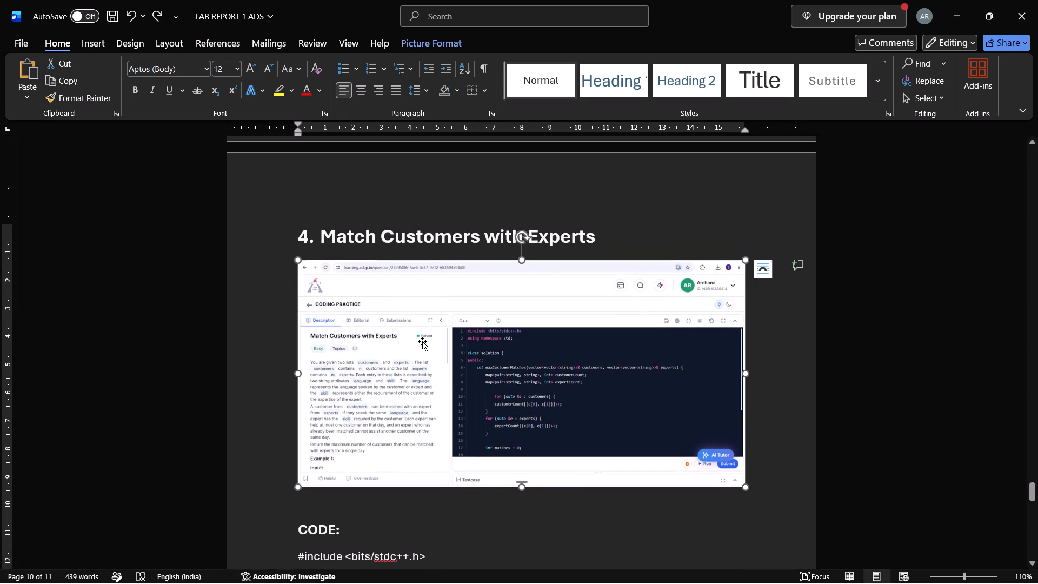
key("BackSpace")
key("ctrl+v")
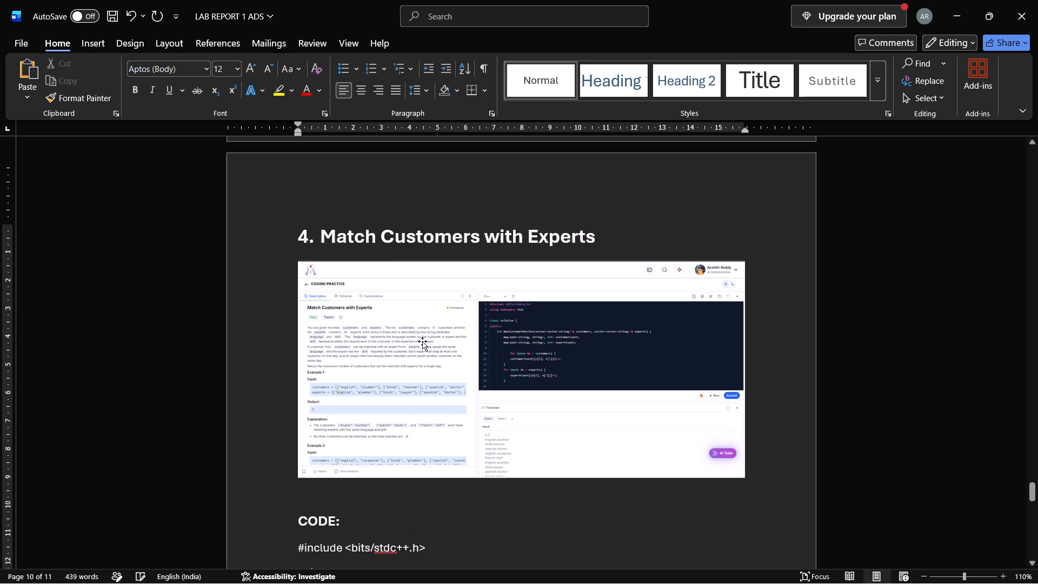
Replace the old Match Customers with Experts output picture in the report with a new screenshot of the browser's submission page.
scroll(422, 341, "down", 4)
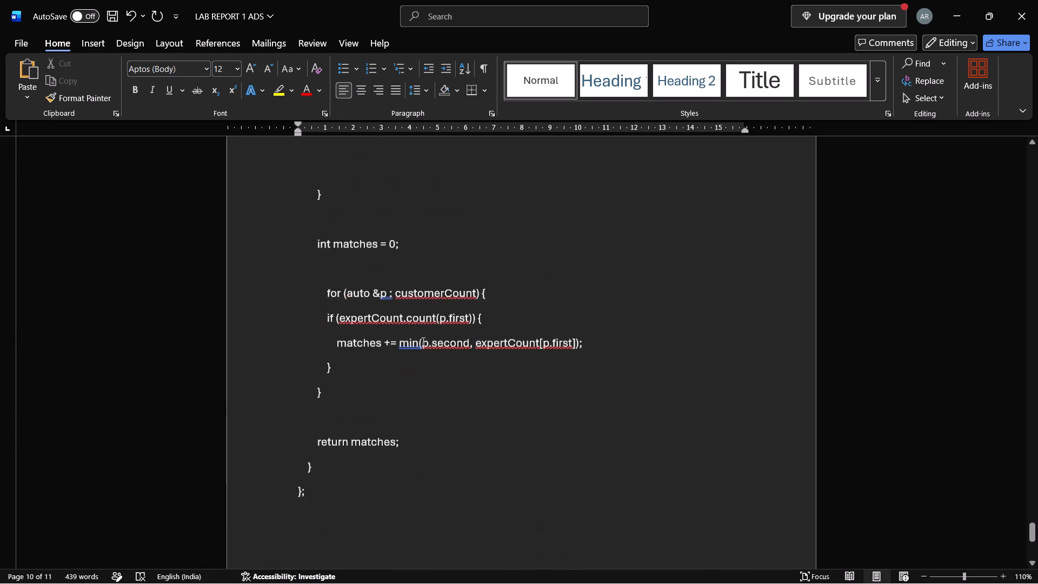
scroll(444, 408, "down", 2)
left_click(444, 408)
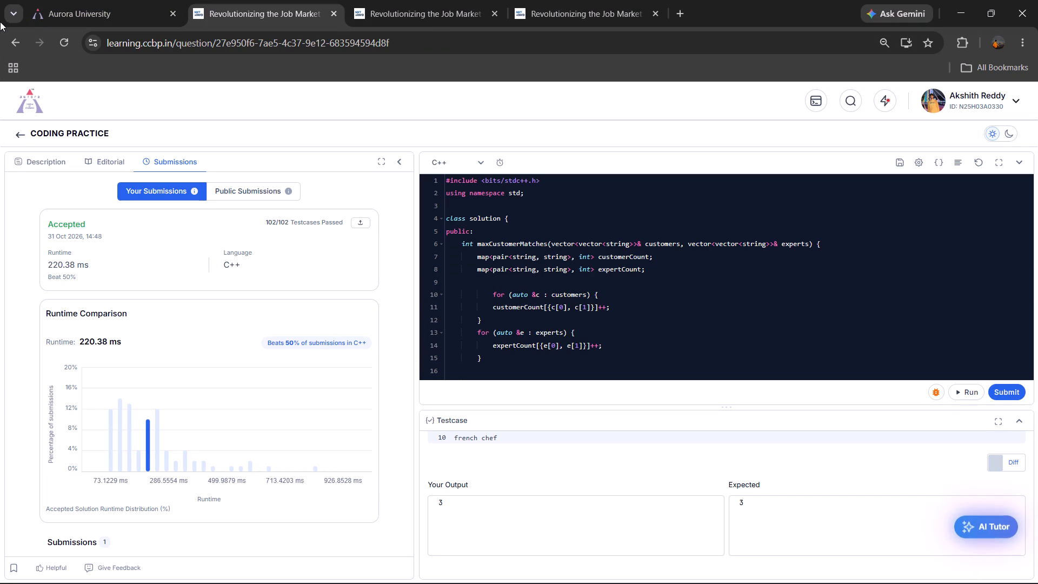
key("shift+super+s")
left_click_drag(2, 12, 1032, 583)
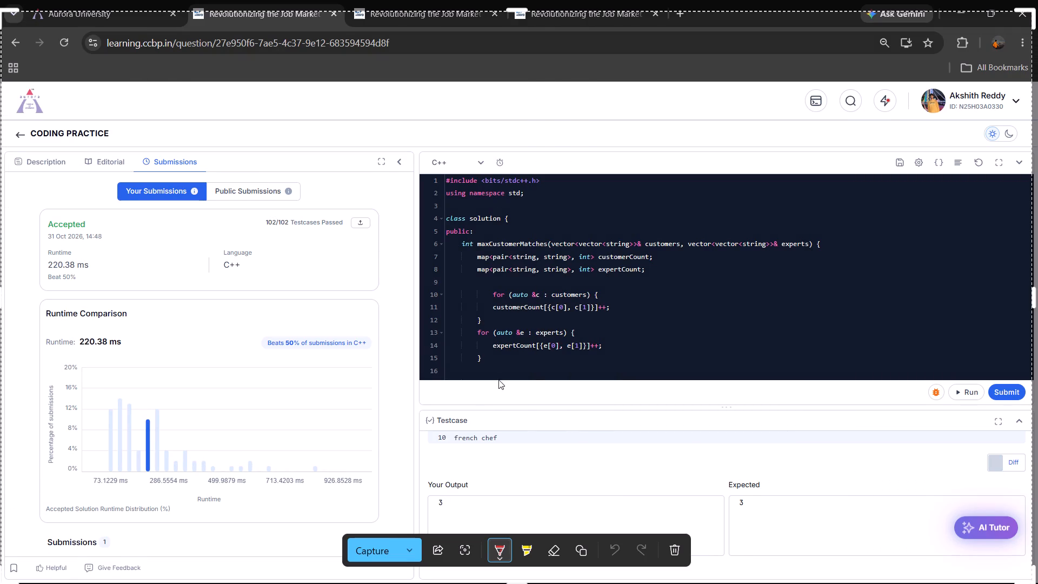
left_click(362, 541)
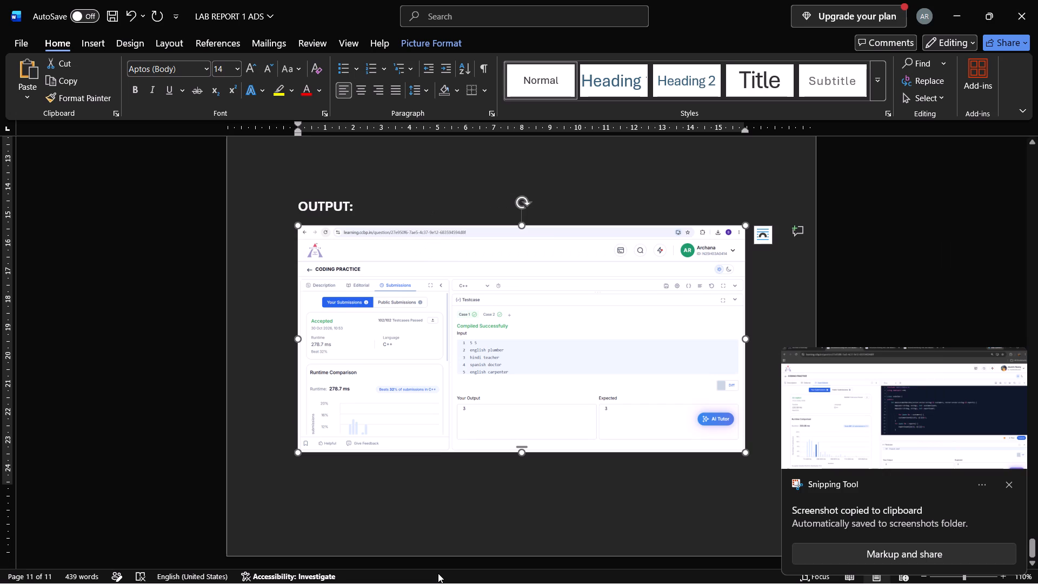
key("BackSpace")
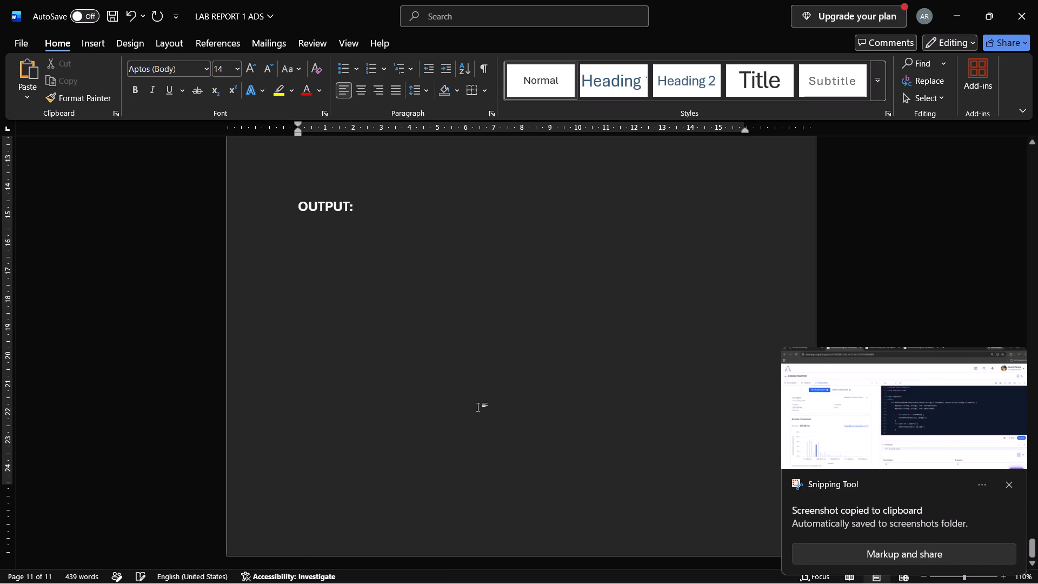
key("ctrl+v")
scroll(510, 496, "down", 4)
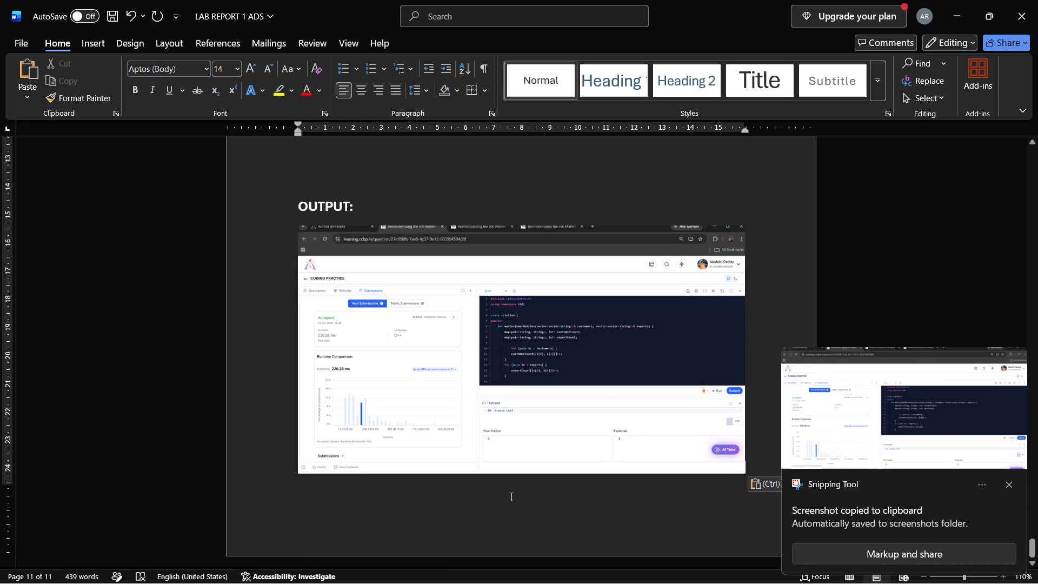
left_click(627, 534)
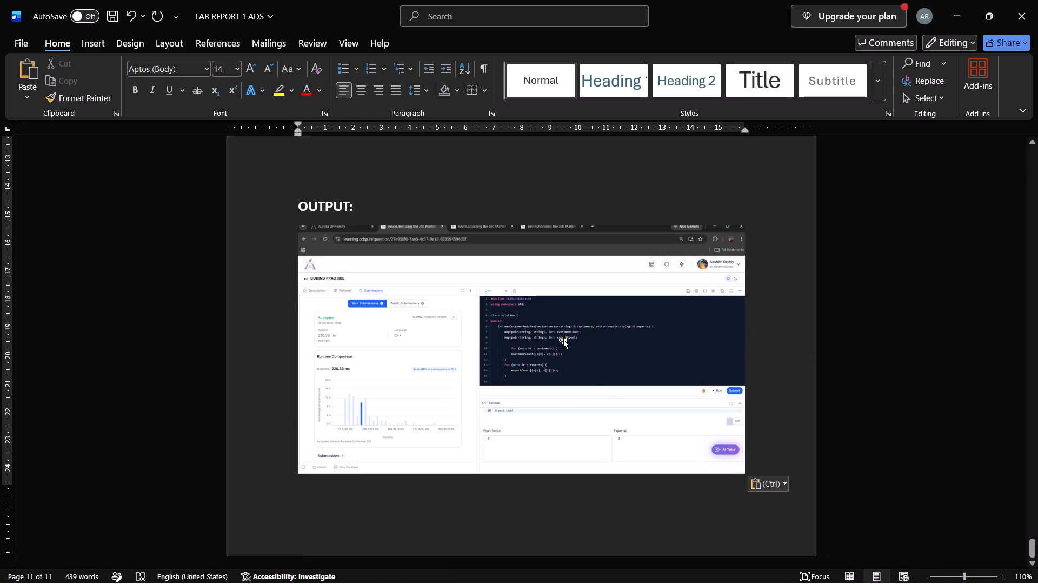
Export the finished report as a PDF named LAB REPORT 1 ADS into the 2026-44 folder.
scroll(563, 340, "up", 12)
scroll(563, 340, "up", 10)
scroll(563, 340, "up", 12)
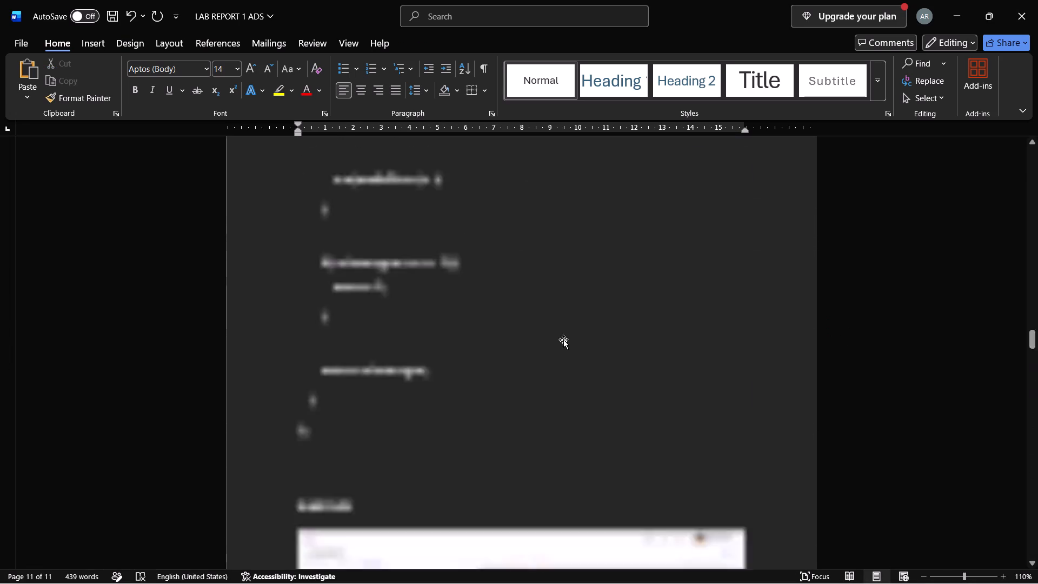
scroll(563, 340, "up", 7)
left_click(19, 37)
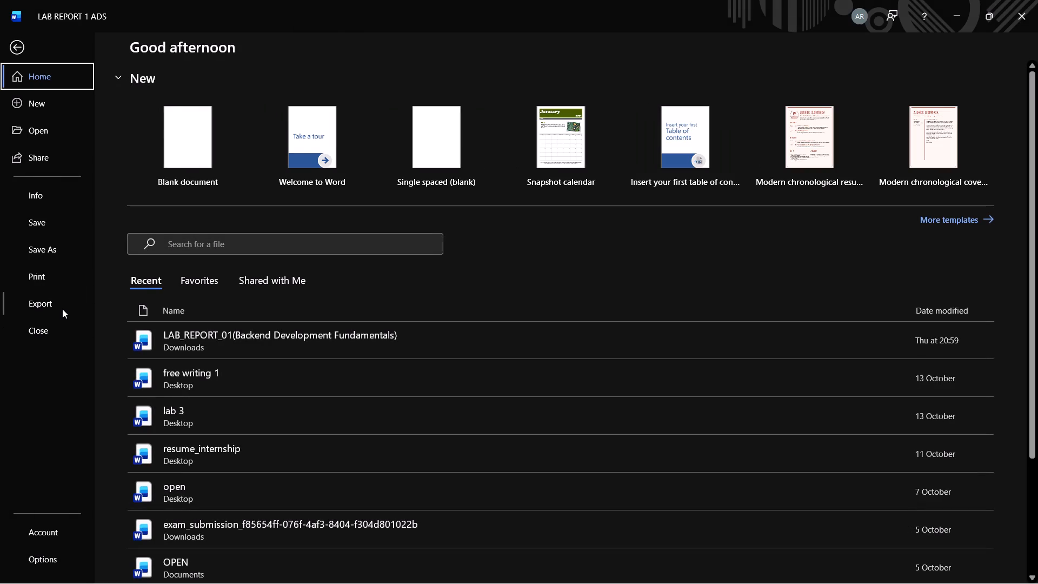
left_click(62, 309)
left_click(374, 185)
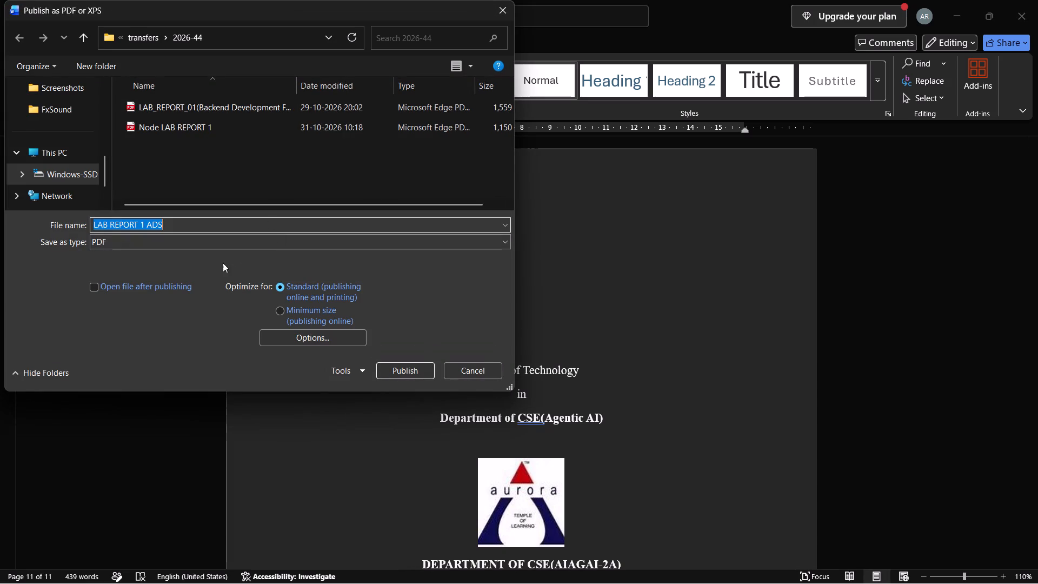
left_click(242, 221)
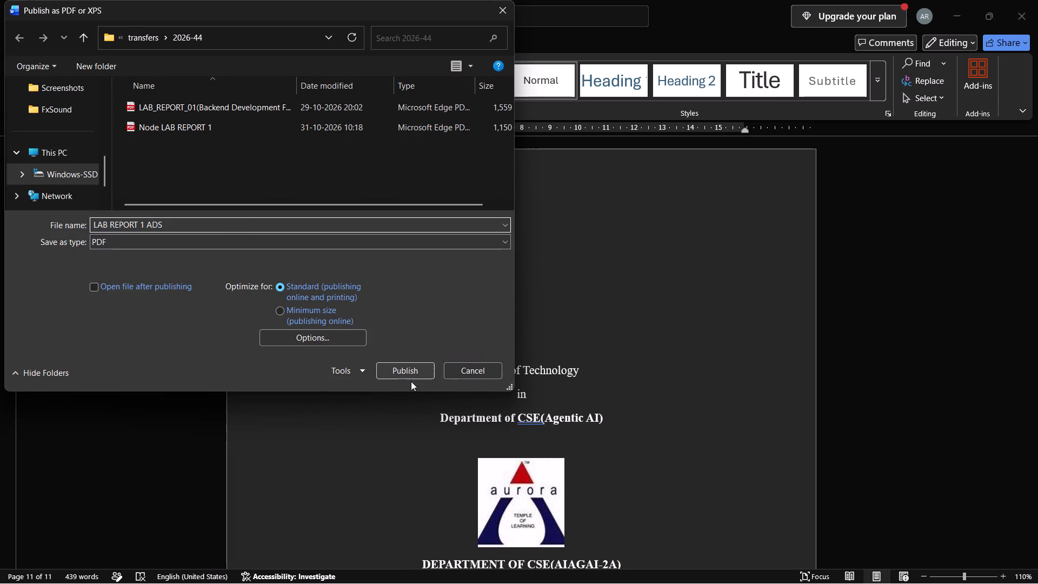
left_click(411, 381)
left_click(418, 364)
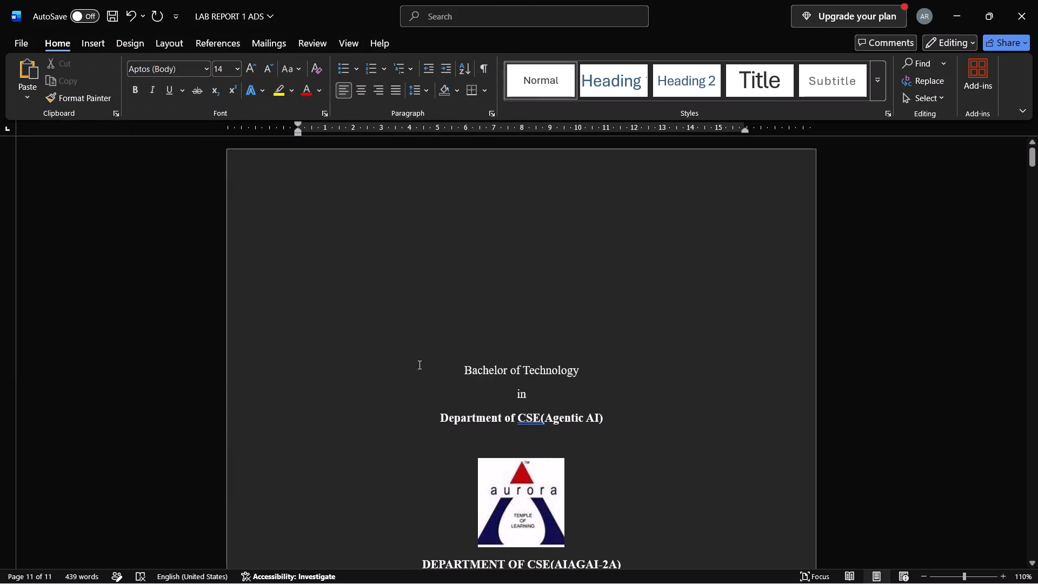
Close the LAB REPORT 1 ADS document in Word.
left_click(1037, 0)
left_click(740, 386)
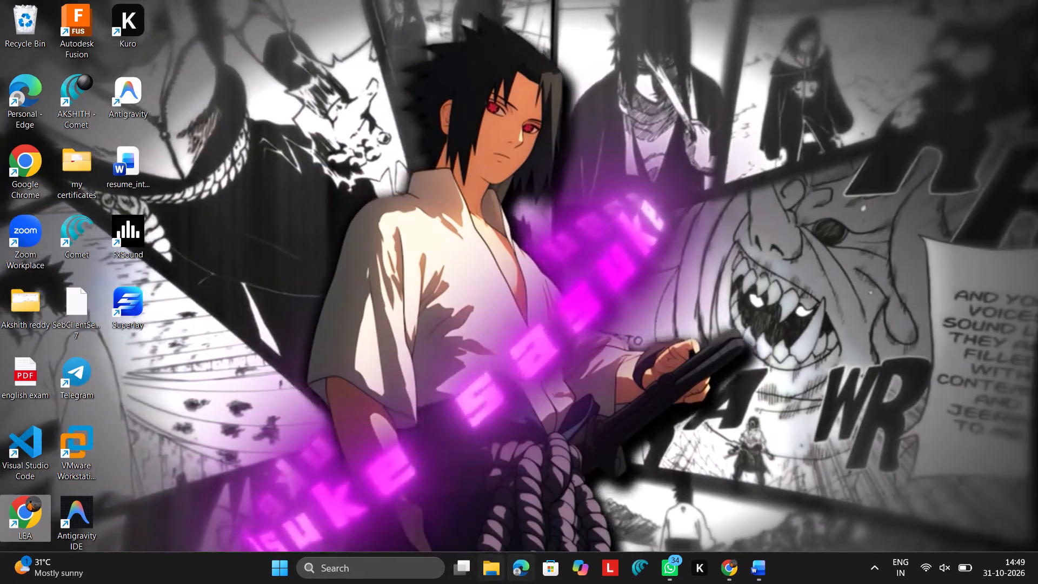
Open the exported LAB REPORT 1 ADS PDF from the recent files in File Explorer.
left_click(495, 581)
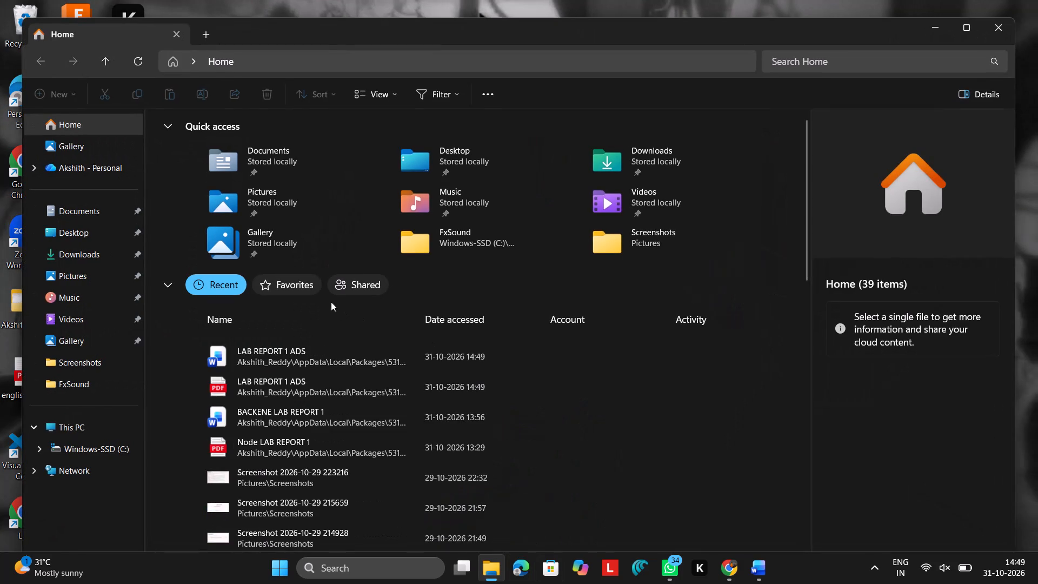
scroll(324, 393, "up", 3)
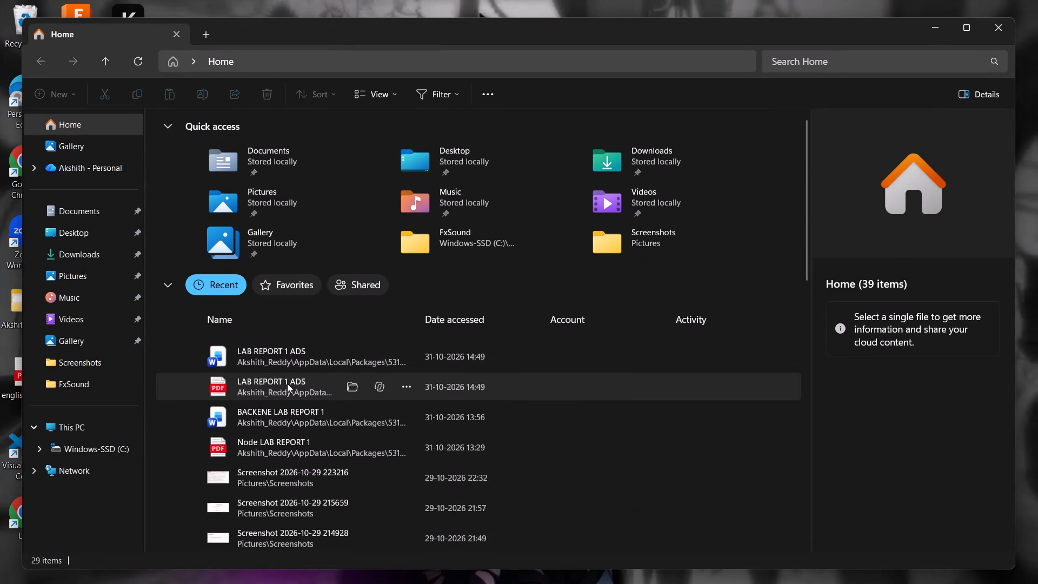
left_click(287, 383)
double_click(287, 383)
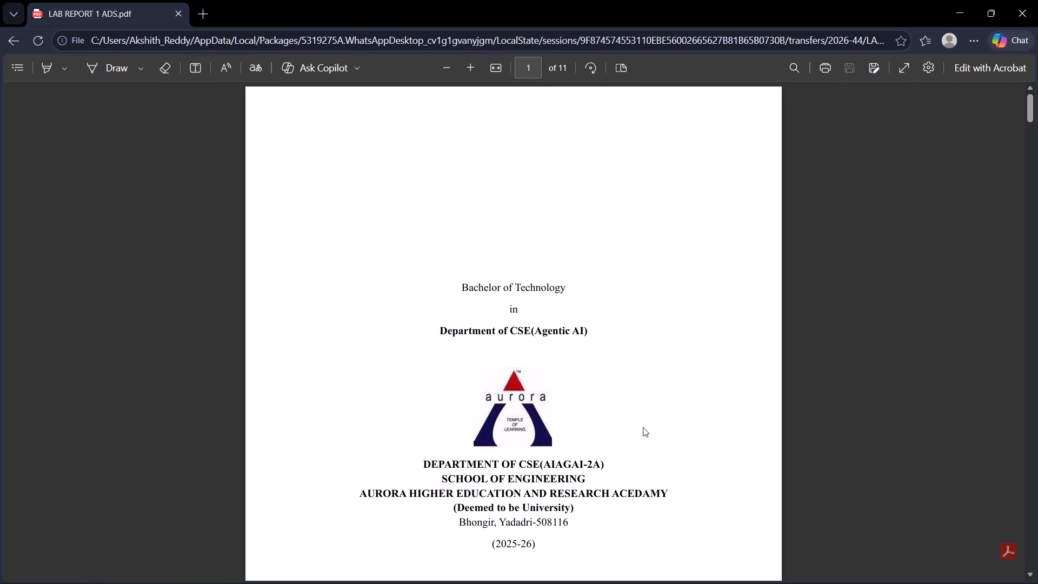
Review the exported PDF from the cover page through the certificate to the Most Frequent Element section.
scroll(643, 427, "down", 1)
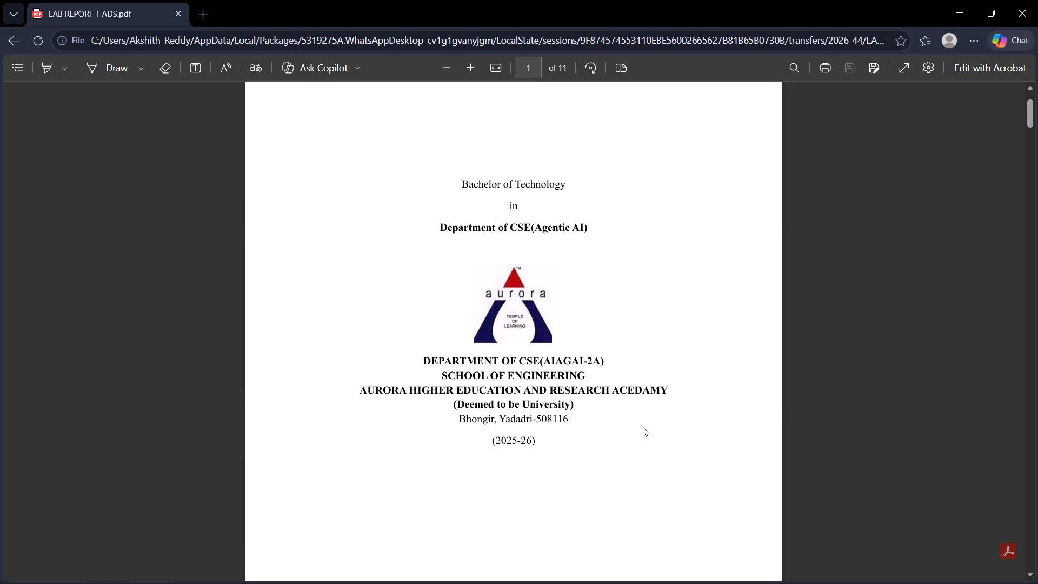
scroll(643, 427, "down", 3)
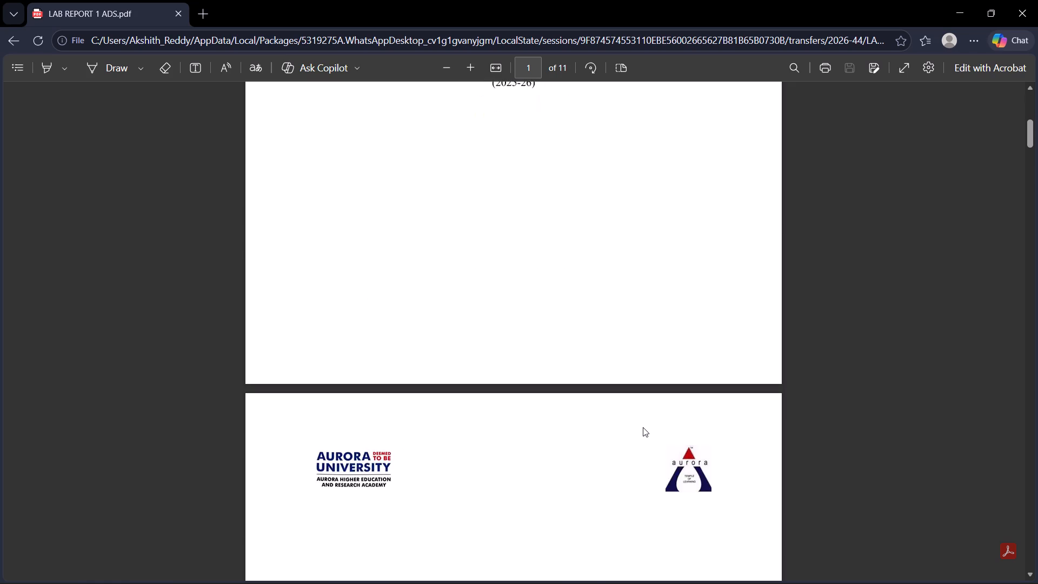
scroll(643, 427, "down", 3)
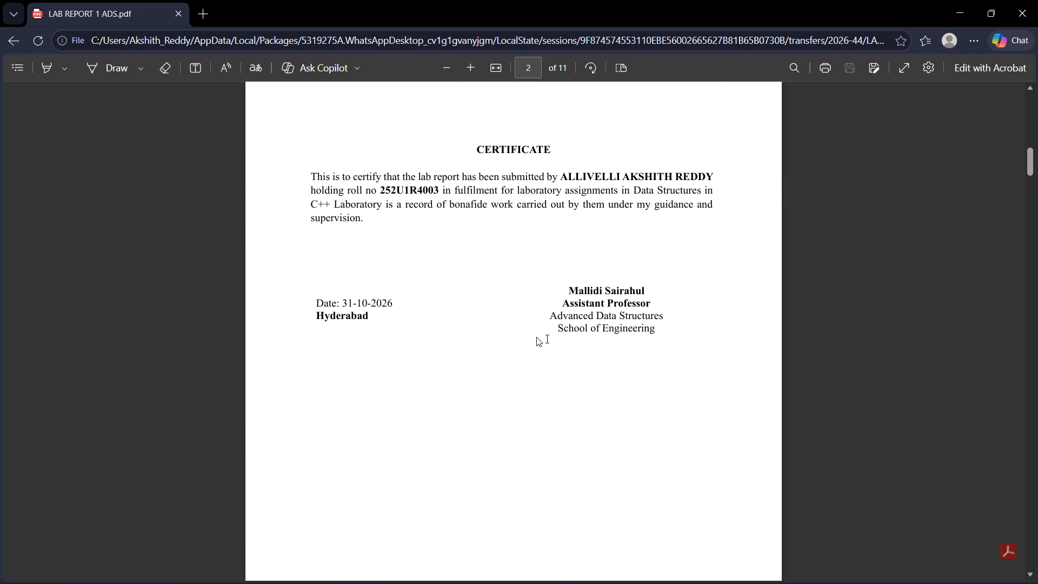
scroll(536, 337, "down", 2)
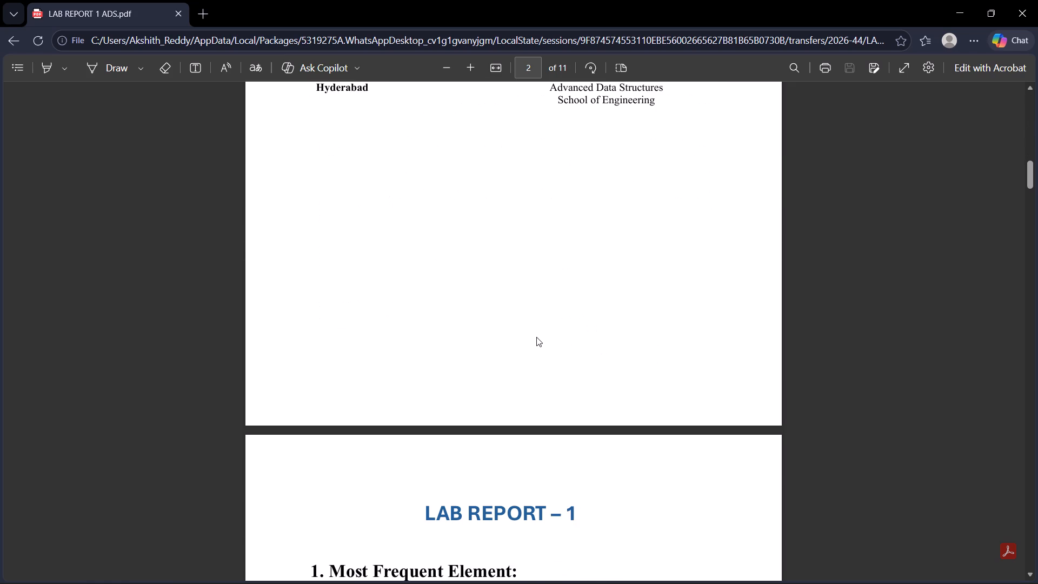
scroll(536, 337, "down", 1)
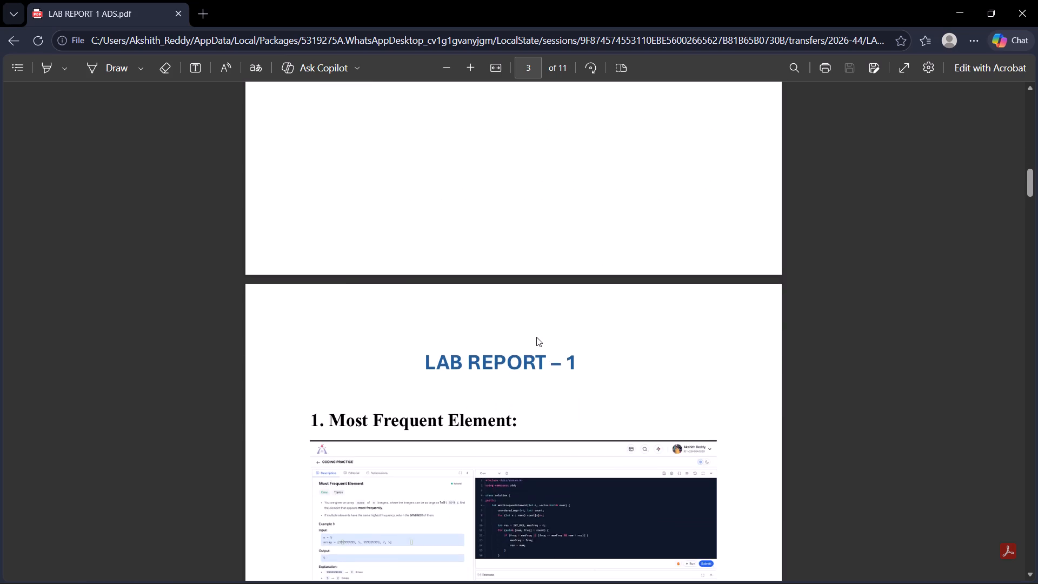
scroll(536, 337, "down", 2)
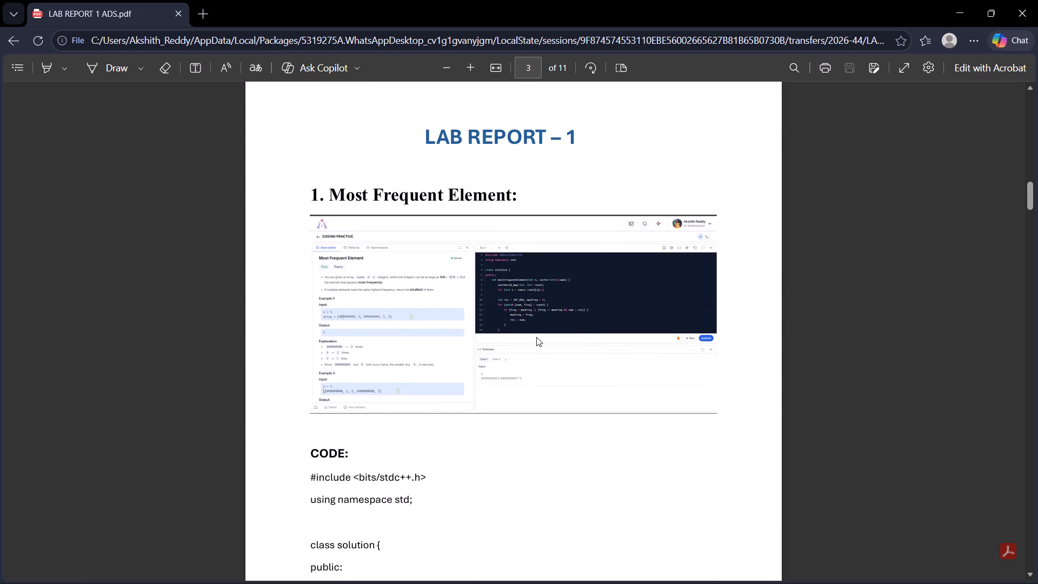
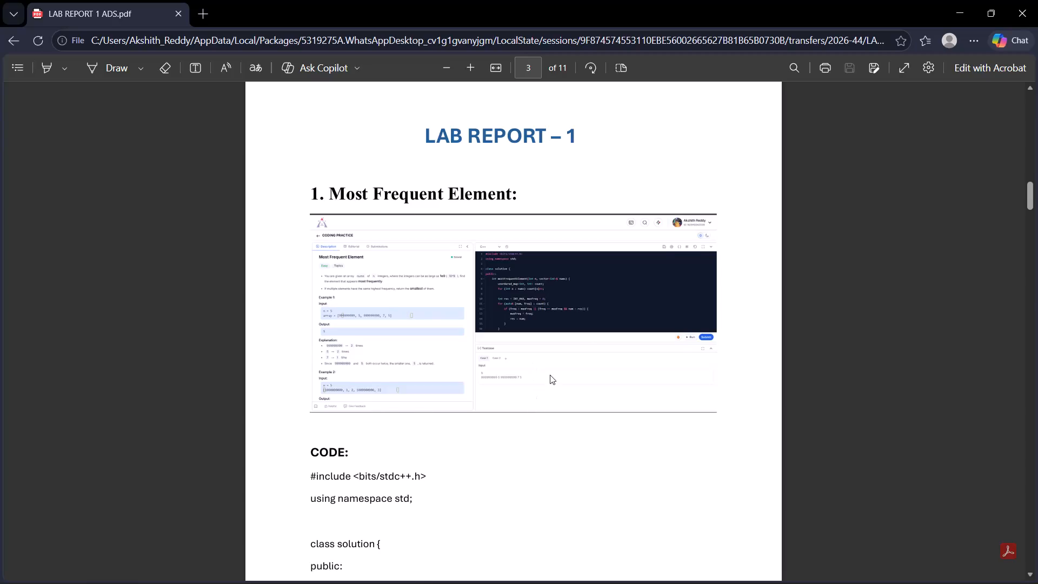
Review the remaining PDF pages, checking the code and output screenshots from the Most Frequent Element section through to the last page.
scroll(550, 375, "down", 1)
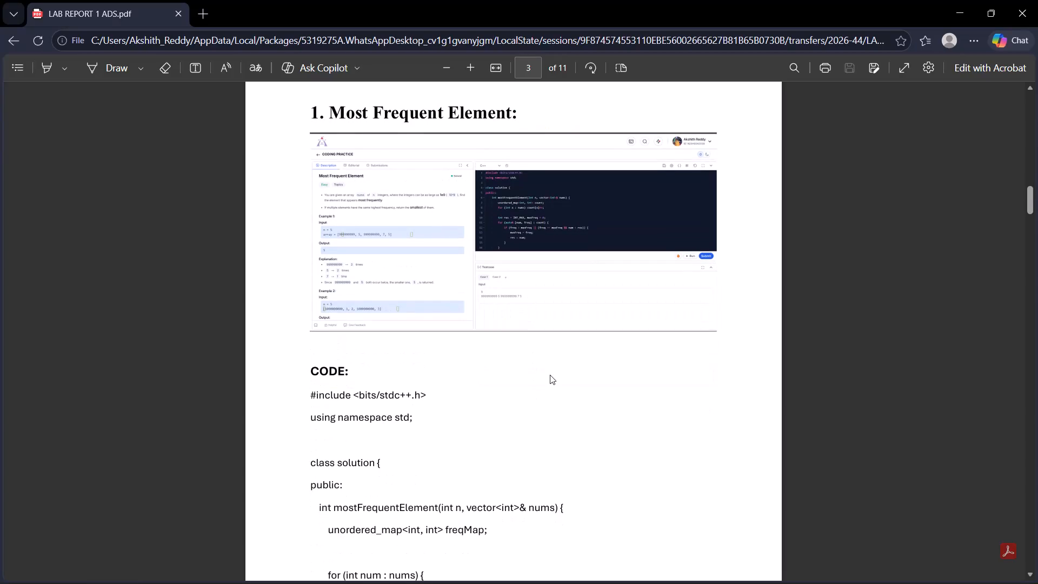
scroll(550, 375, "down", 4)
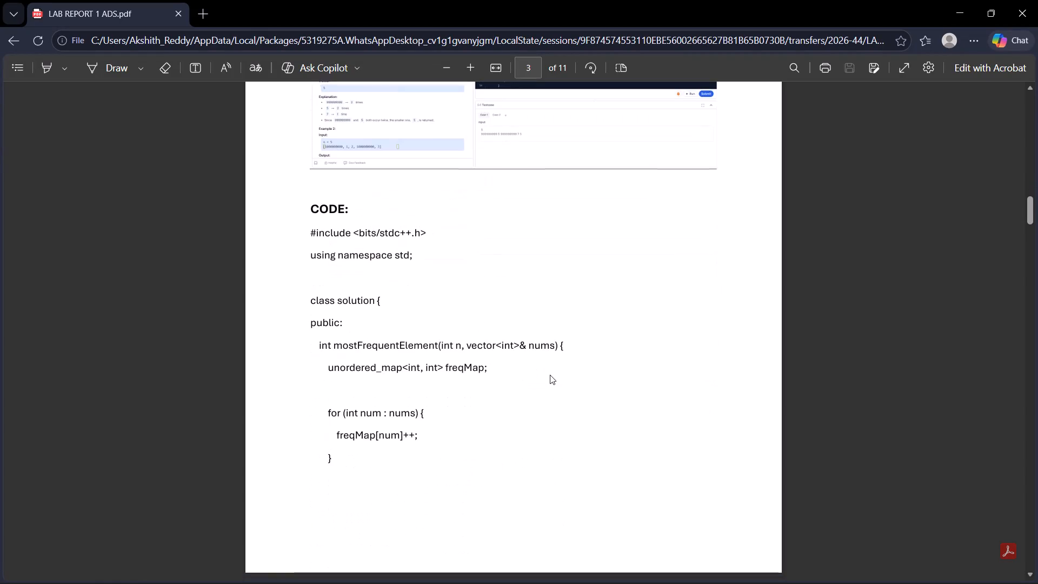
scroll(550, 375, "down", 3)
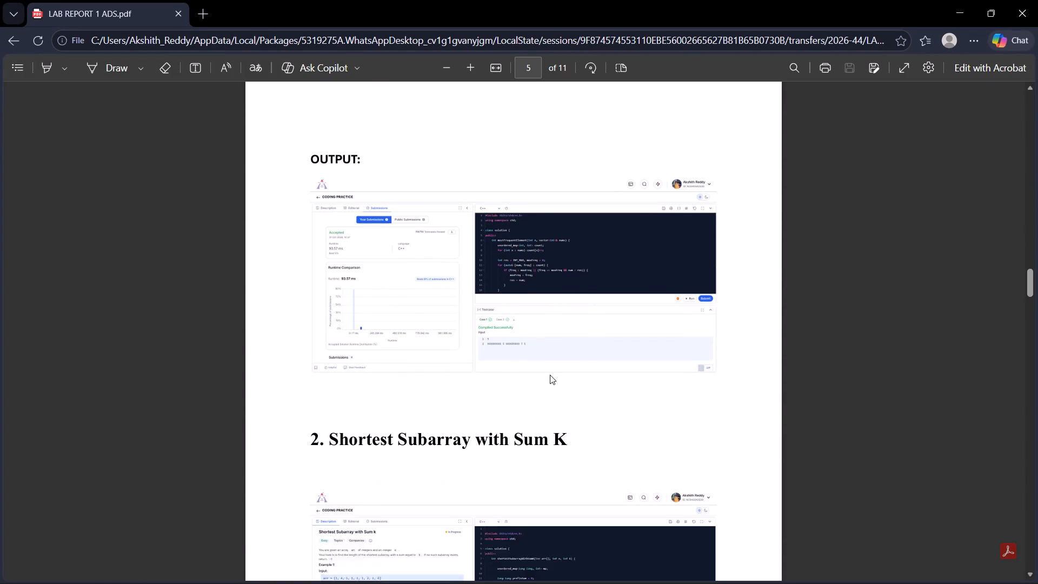
scroll(550, 375, "down", 3)
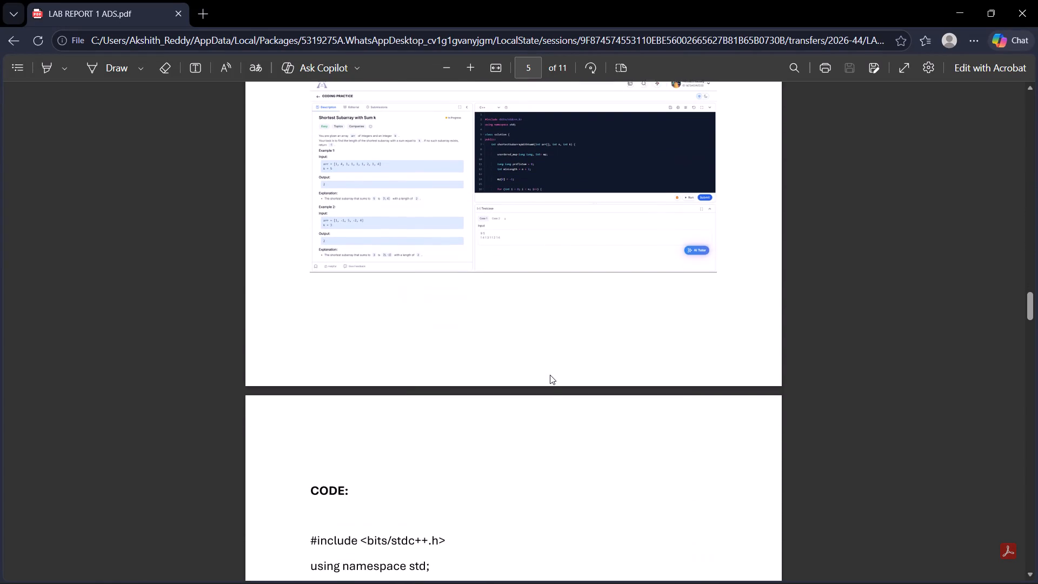
scroll(550, 375, "down", 3)
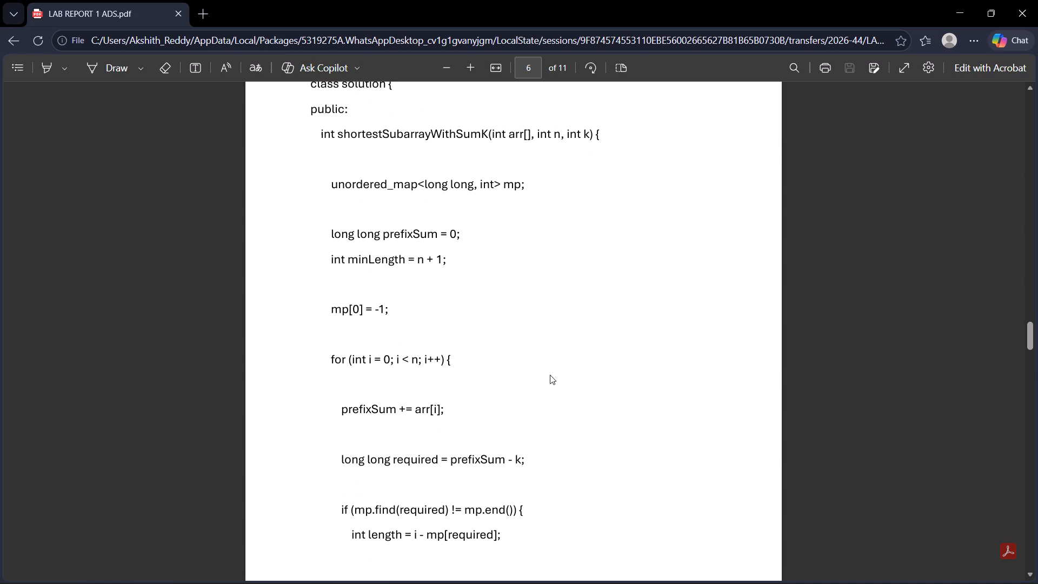
scroll(550, 375, "down", 3)
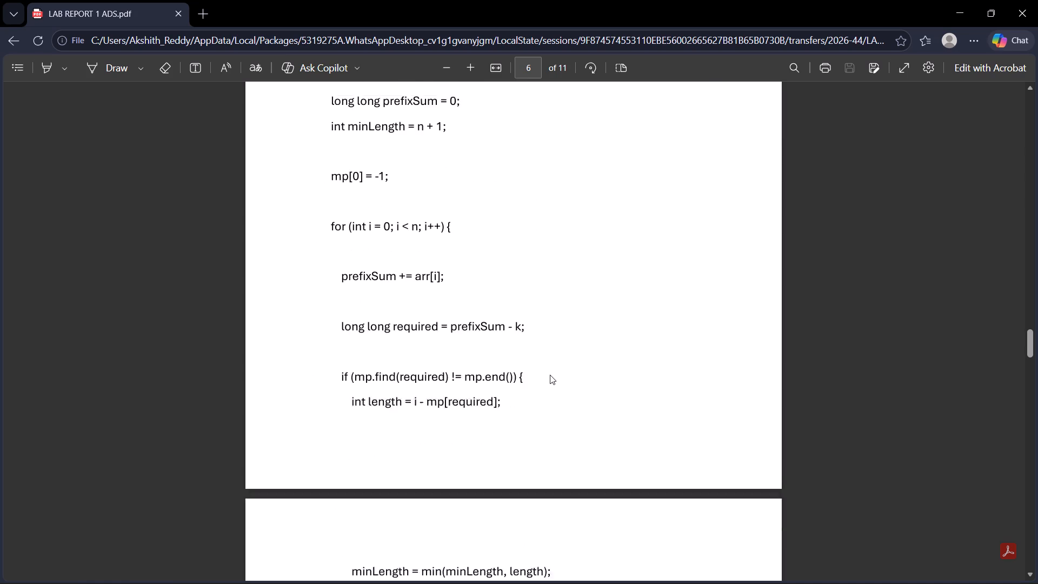
scroll(550, 375, "down", 3)
scroll(550, 375, "up", 1)
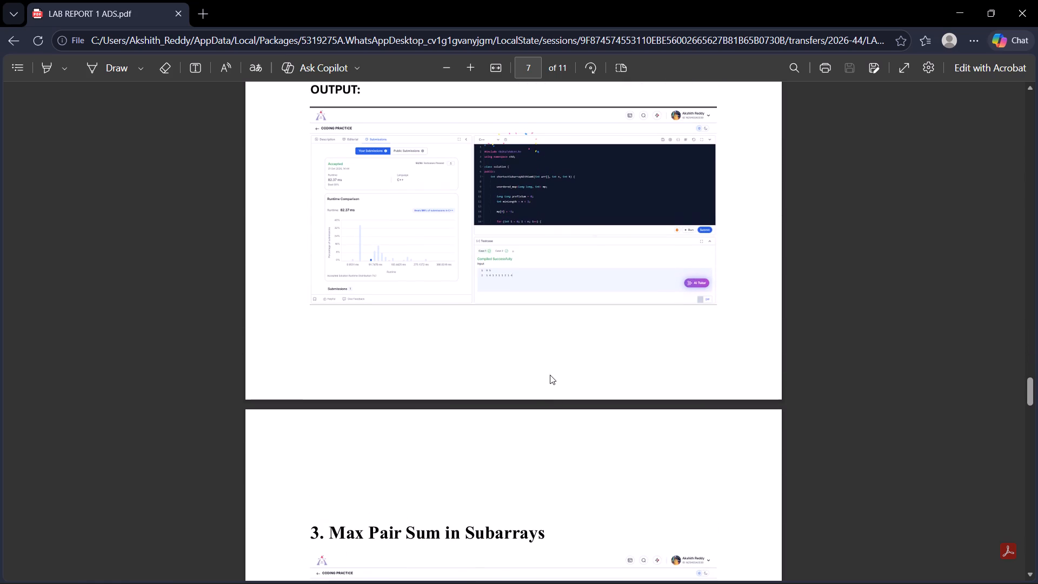
scroll(550, 375, "down", 3)
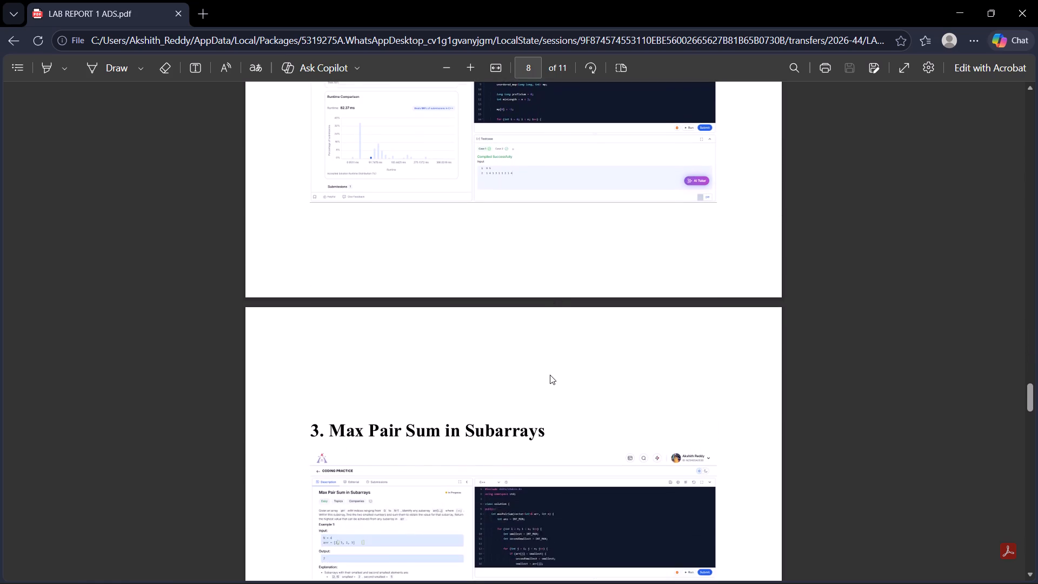
scroll(550, 375, "down", 5)
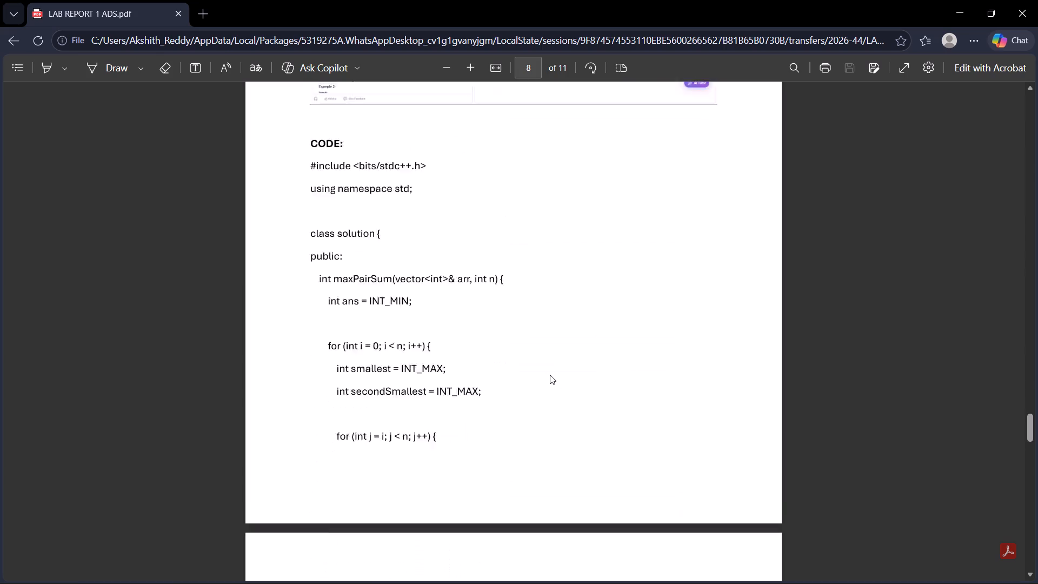
scroll(550, 375, "down", 4)
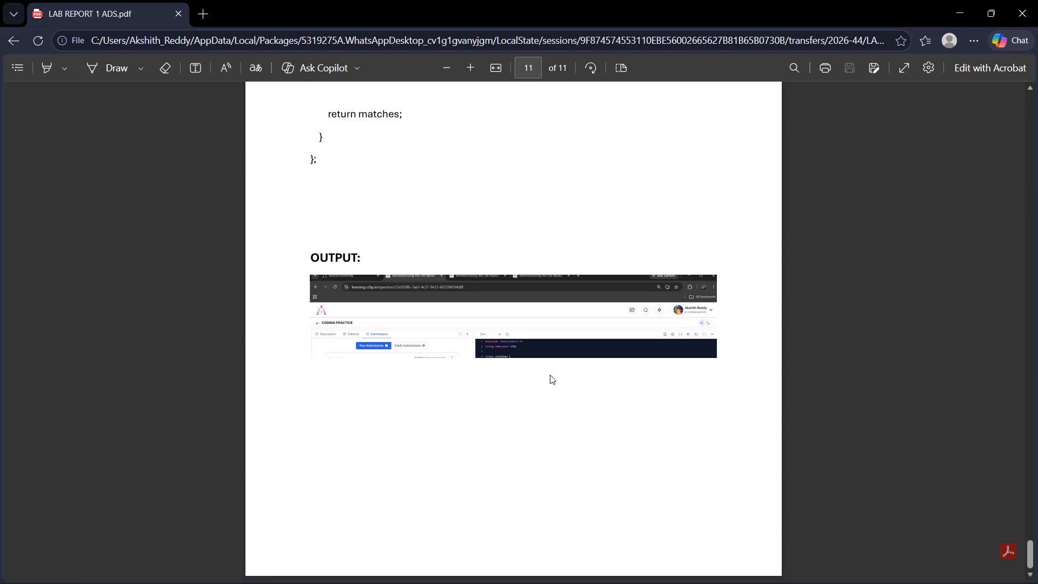